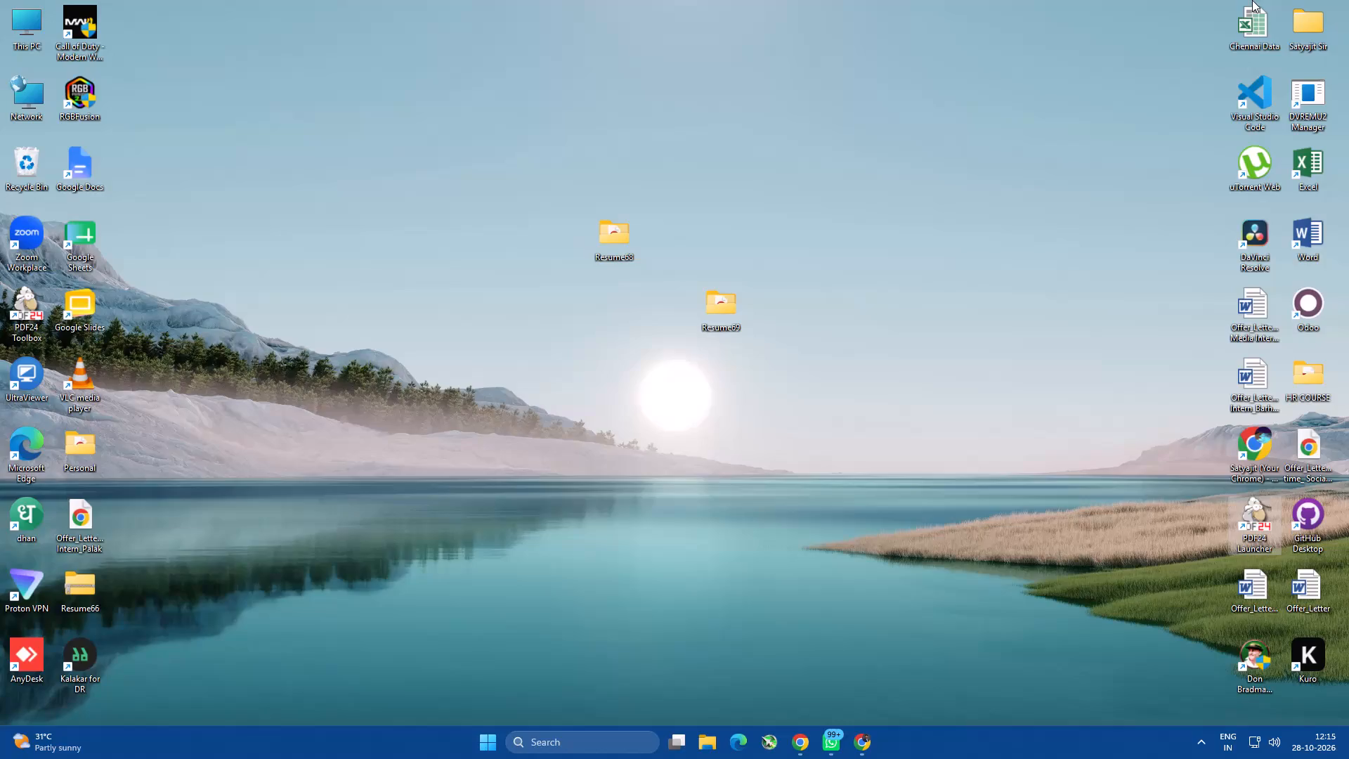
Switch to the Chrome window with the Vidara Admin dashboard and reload the dashboard page.
left_click(806, 744)
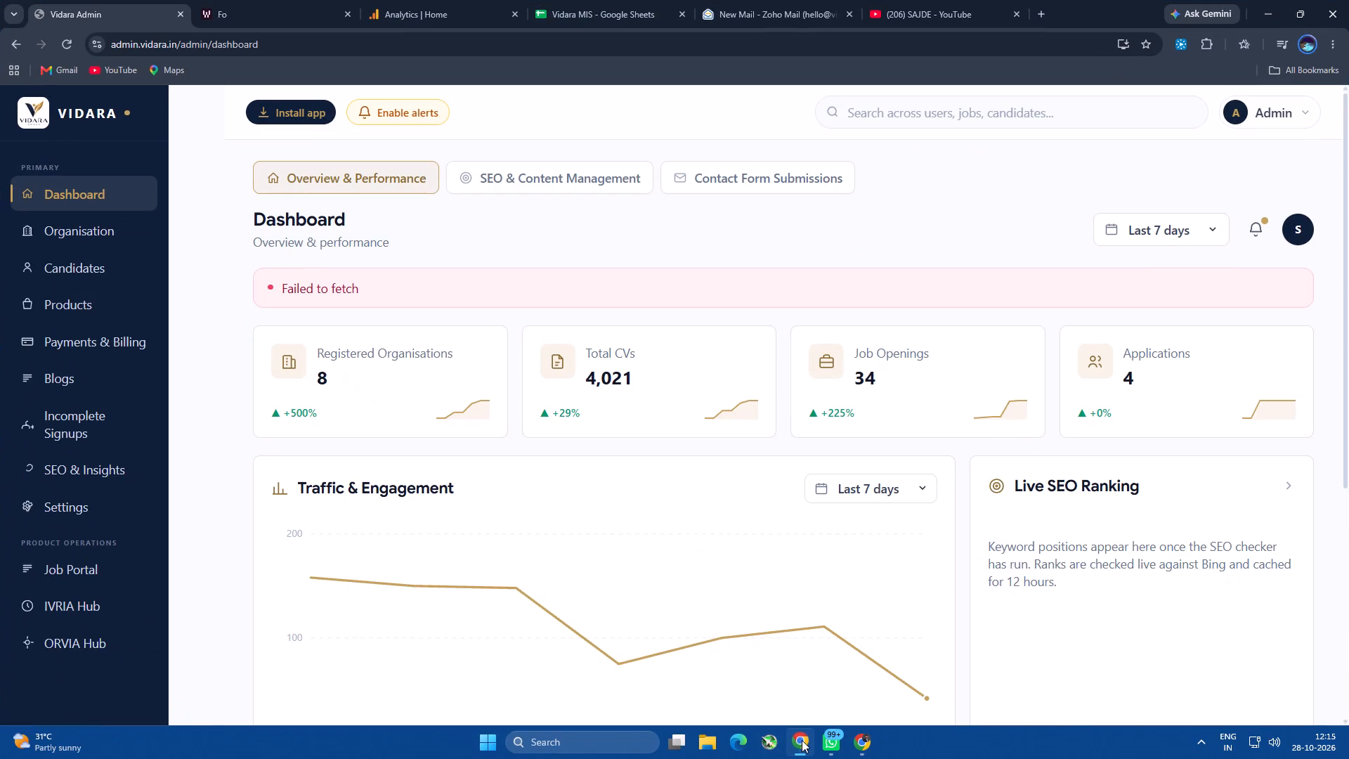
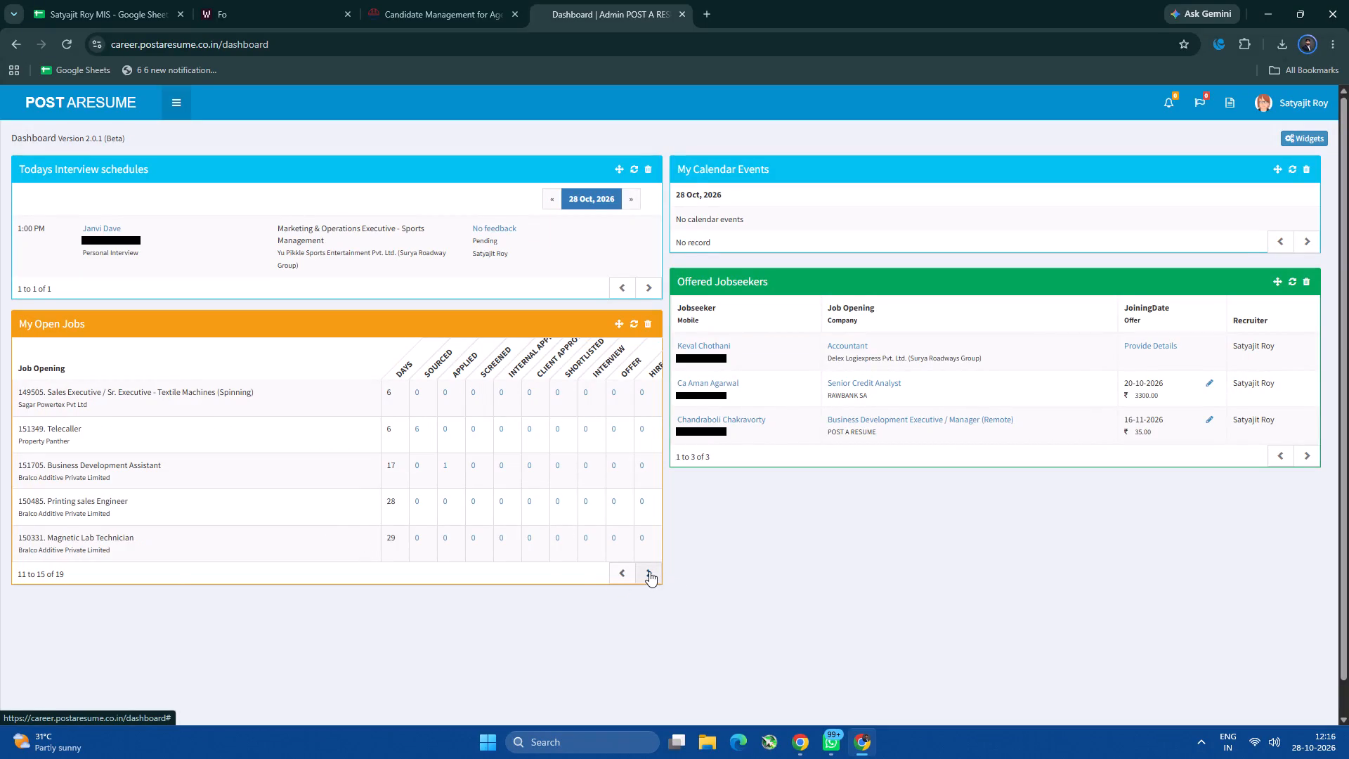
Open the profile edit form of the applied candidate for opening 146307, Assistant Sales Manager, from My Open Jobs.
left_click(649, 571)
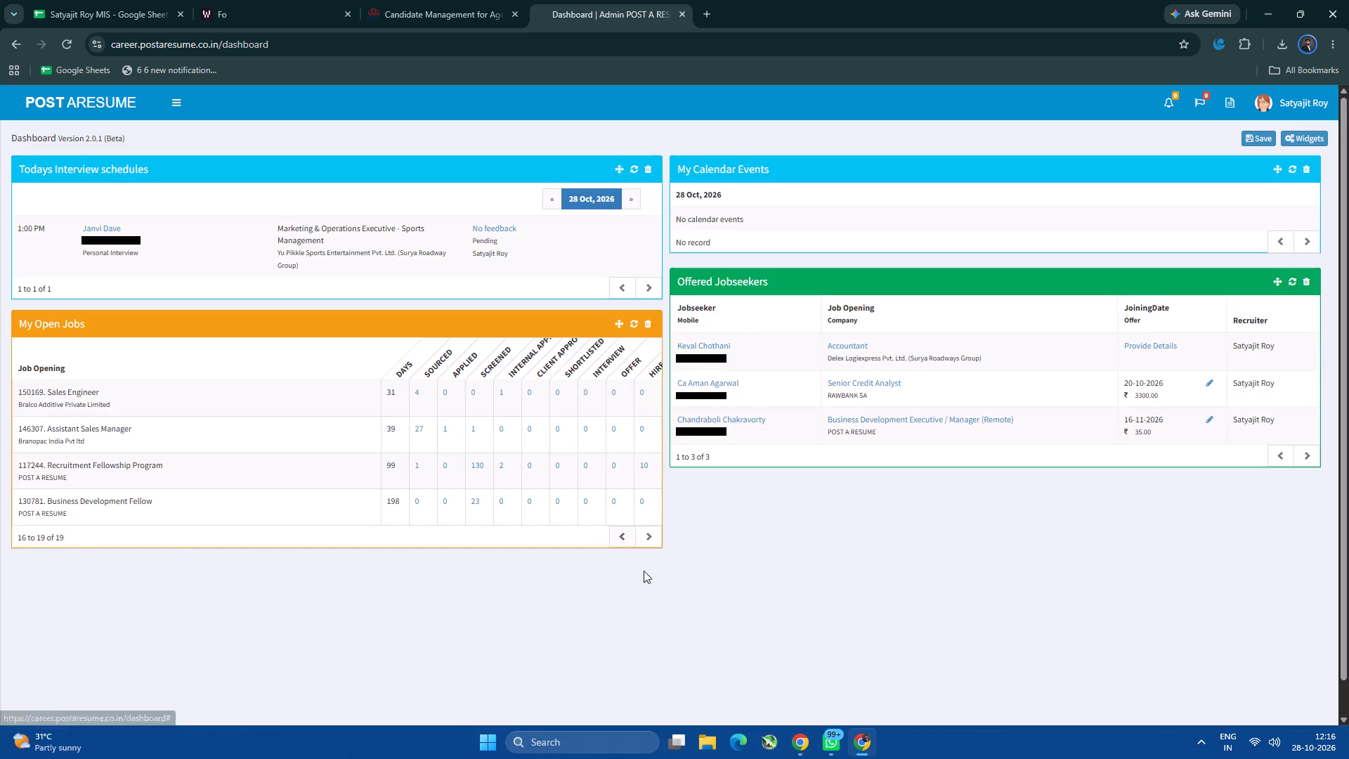
left_click(443, 429)
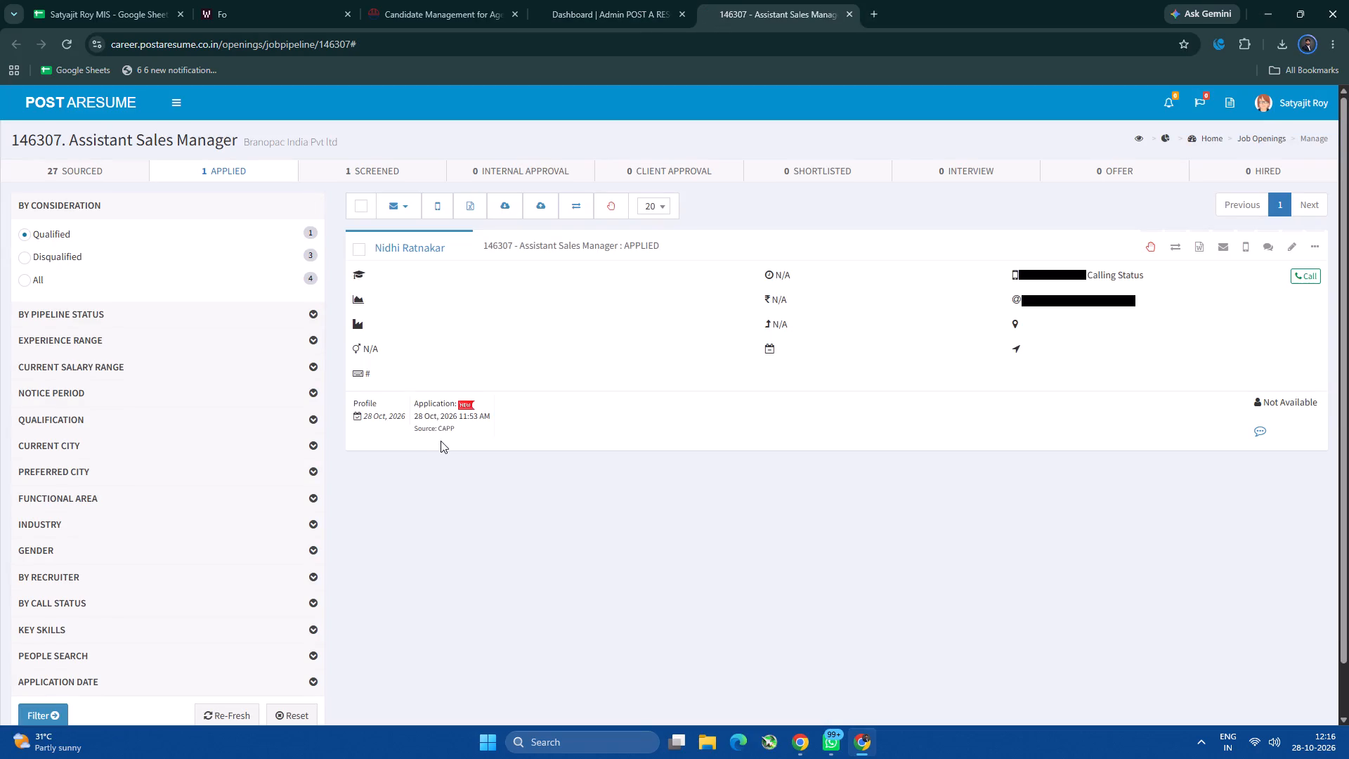
left_click(1289, 246)
Open the MIS spreadsheet linked in row 12 of the Interns sheet and go to its Client Submission sheet.
left_click(152, 0)
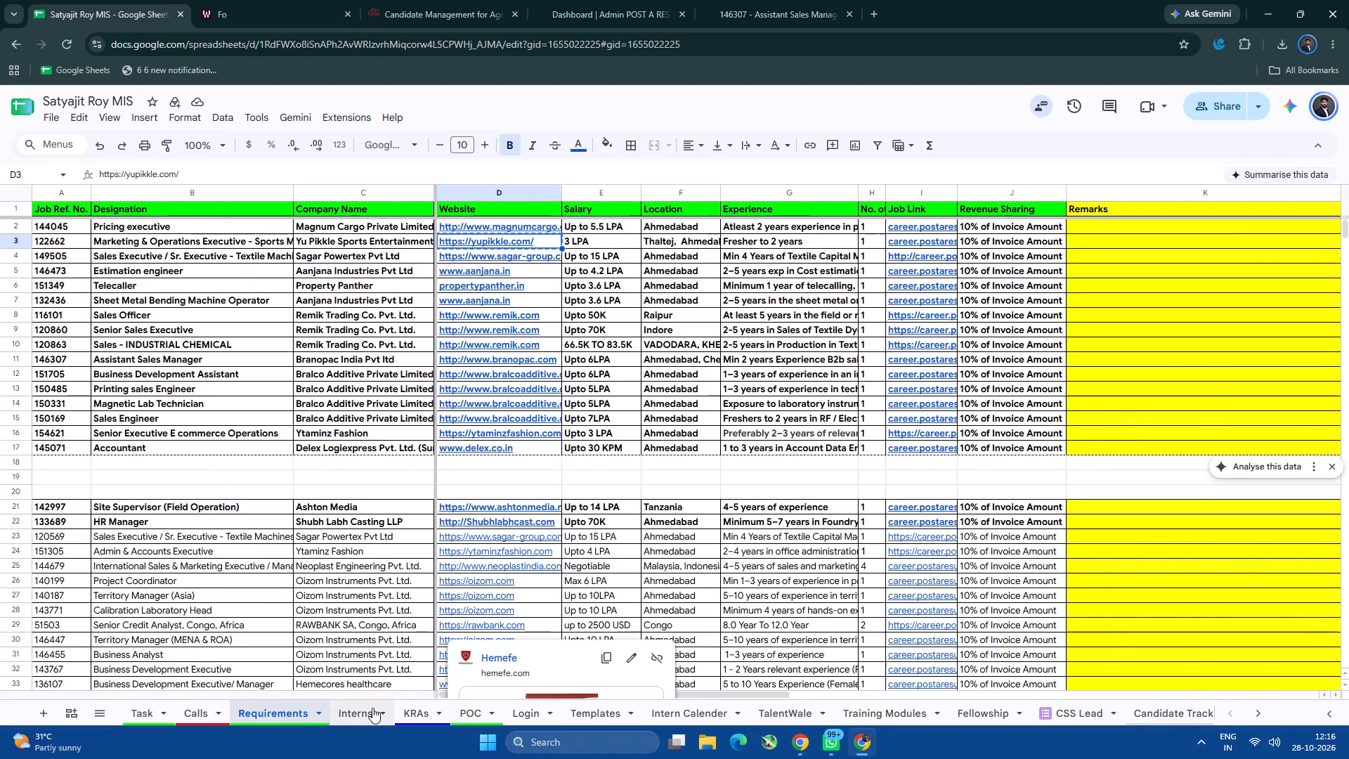
left_click(372, 708)
left_click(693, 373)
left_click(708, 405)
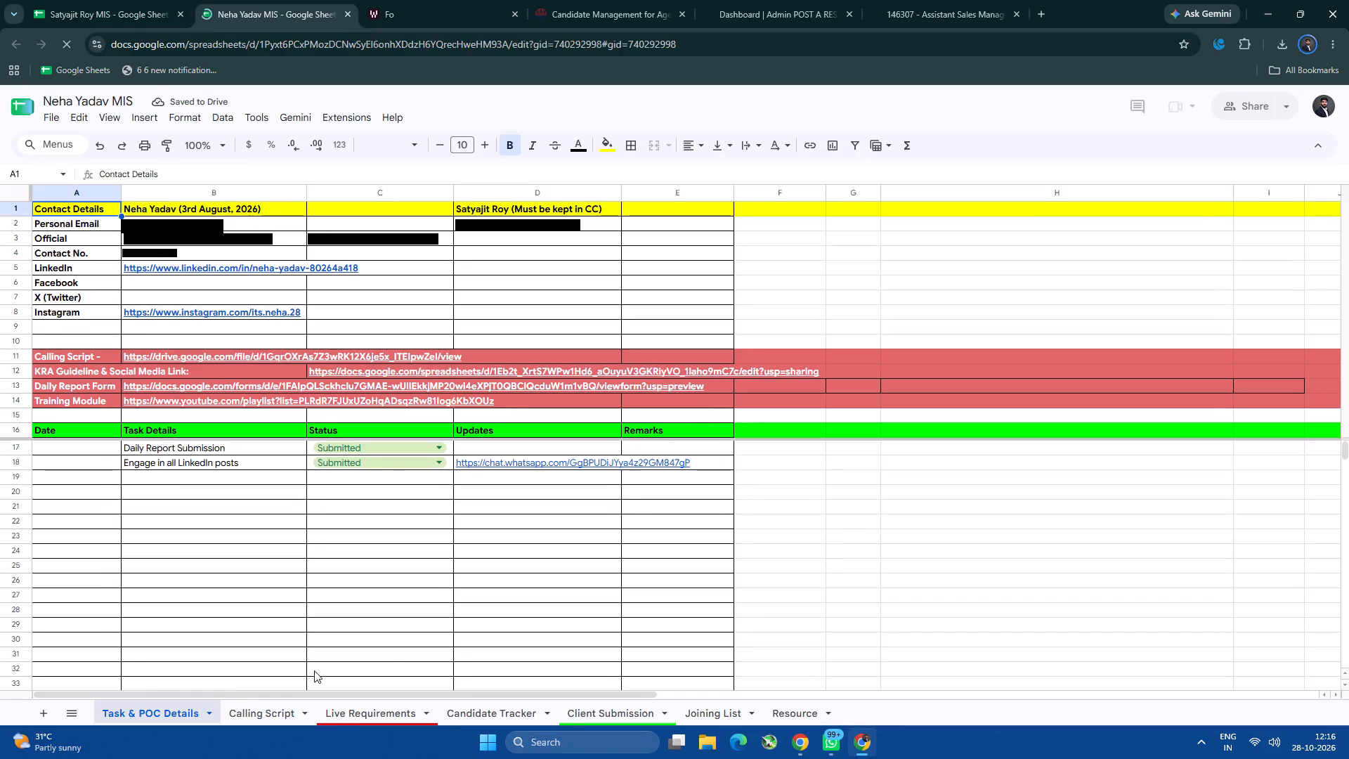
left_click(643, 718)
Change the fill of row 19, the hired candidate for job 145071, to white.
scroll(401, 439, "down", 5)
scroll(400, 439, "up", 1)
scroll(63, 404, "up", 4)
left_click(7, 481)
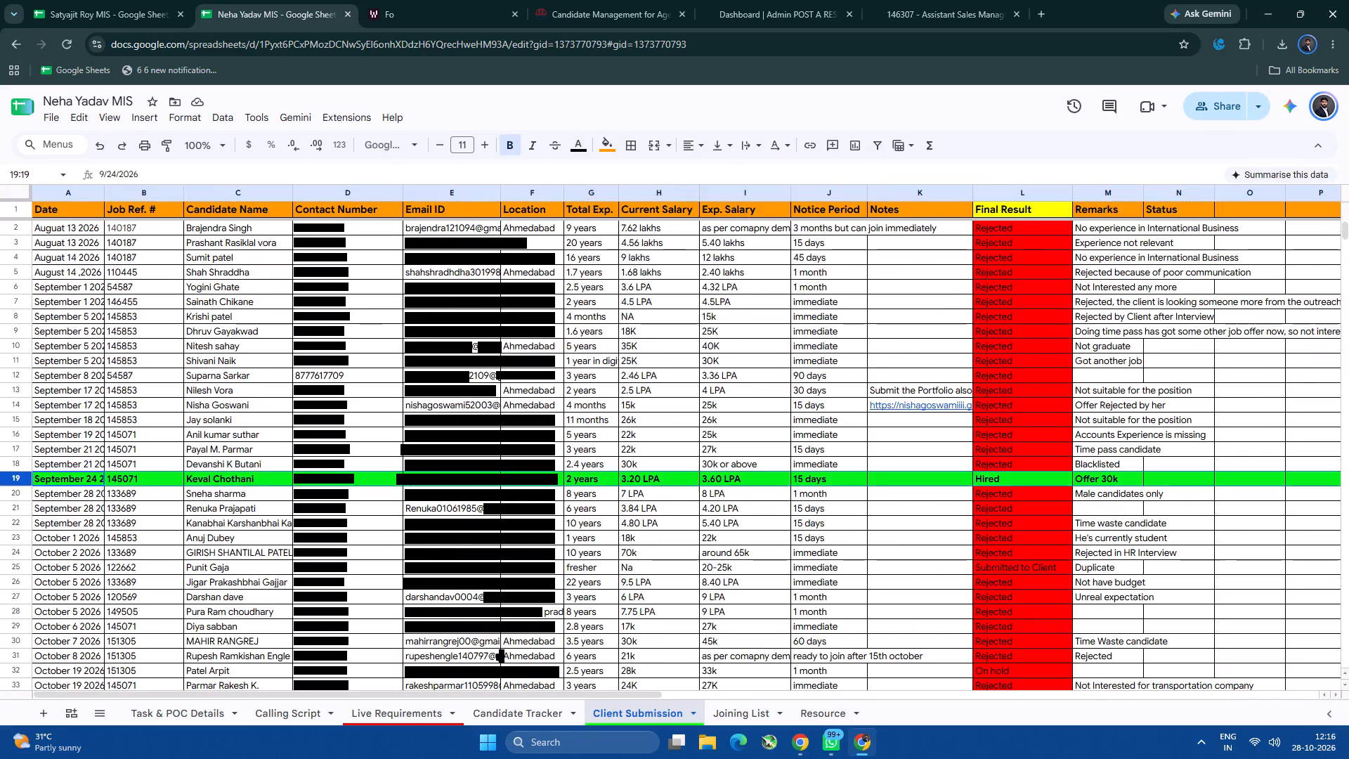
left_click(614, 140)
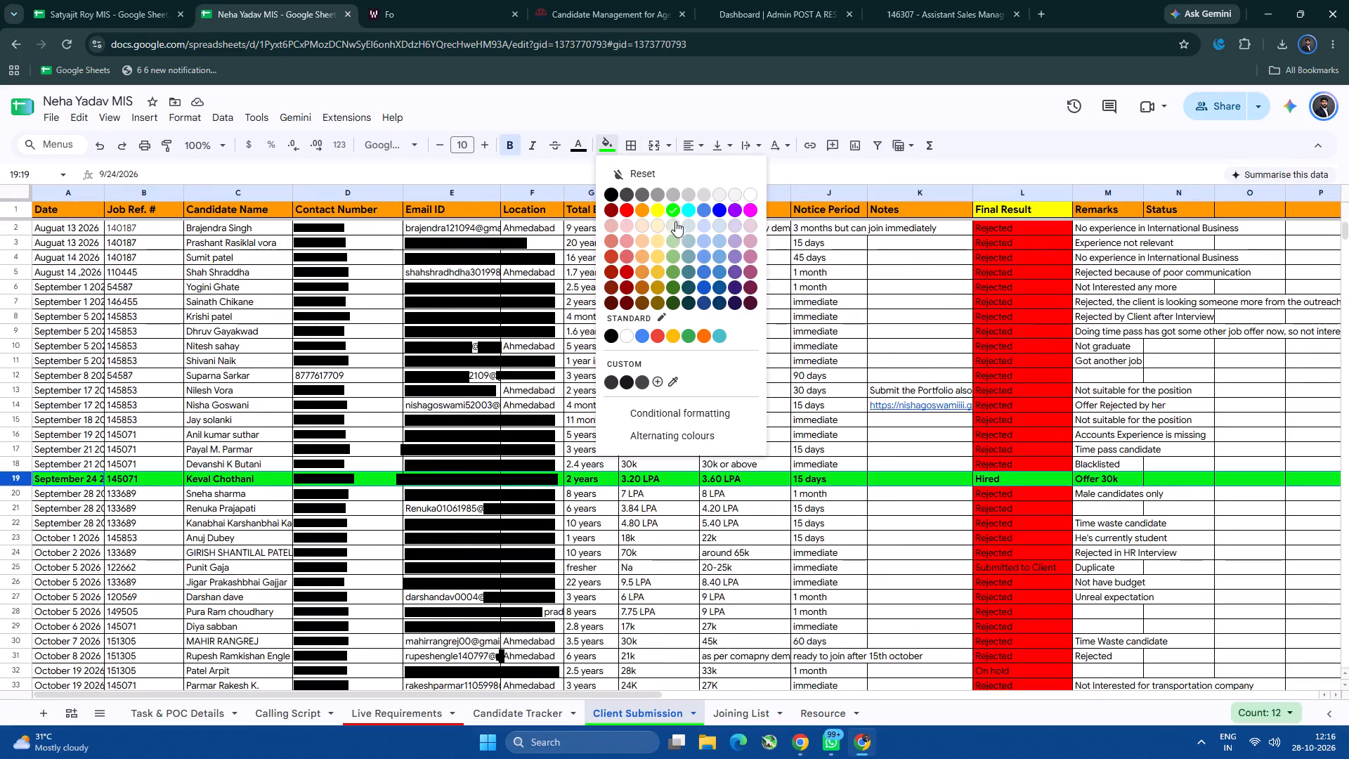
left_click(751, 195)
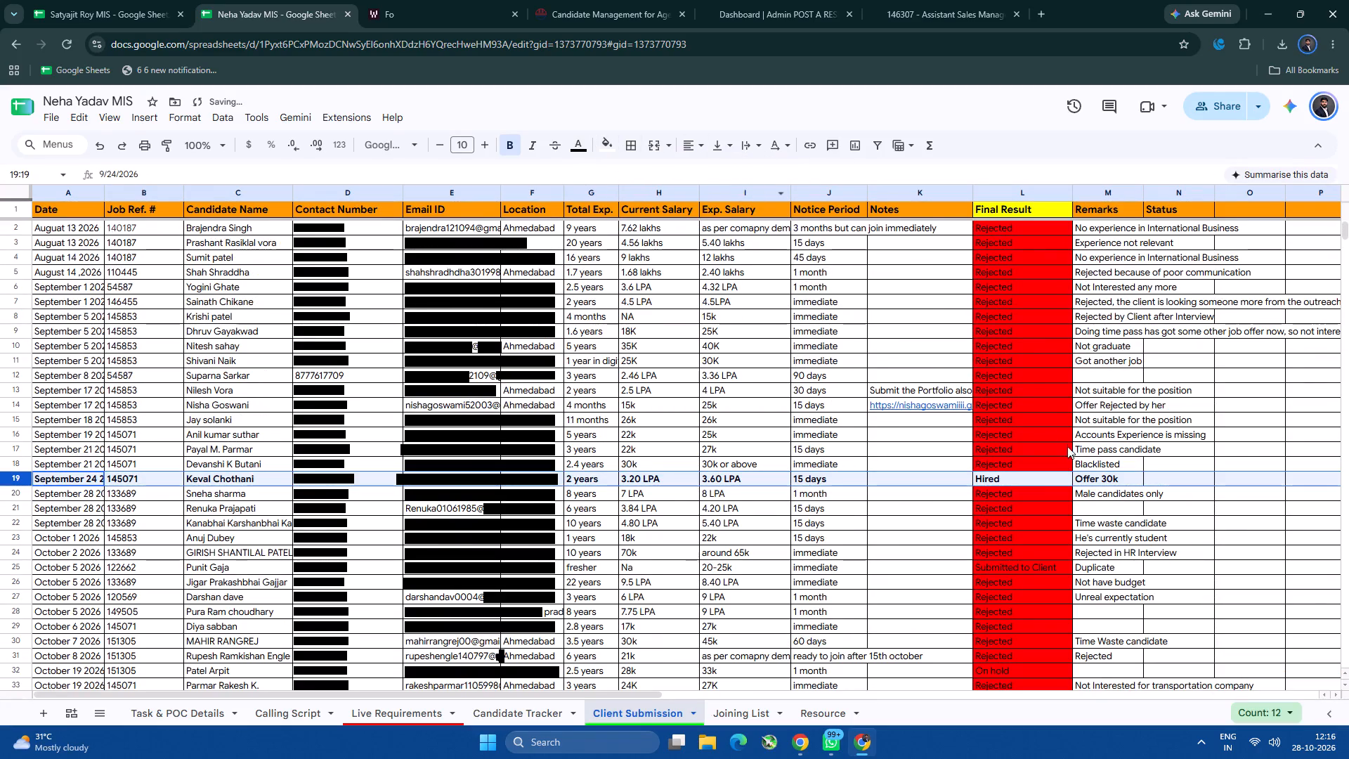
Fill the Final Result cell of row 19 with red.
left_click(1043, 479)
left_click(601, 148)
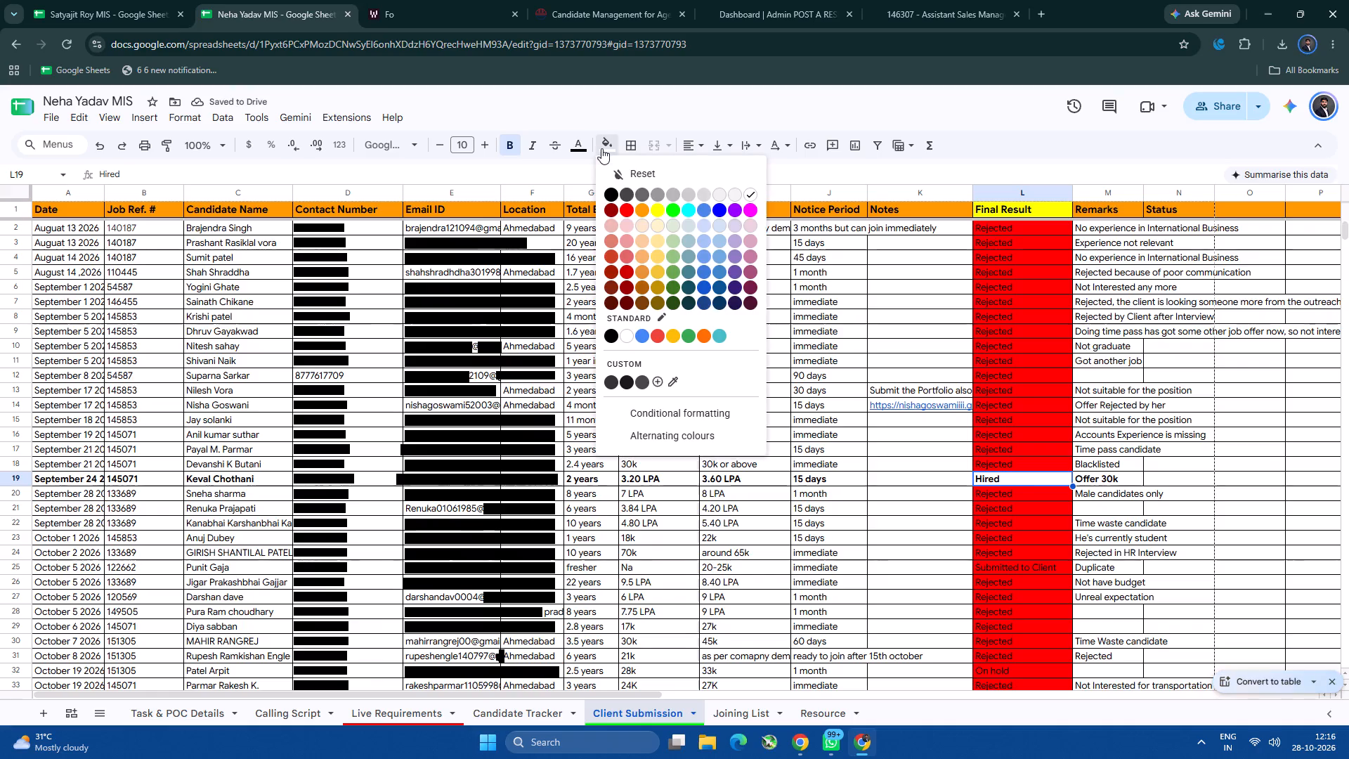
left_click(627, 211)
Replace the remark in row 19 with "Didn't accepted the offer".
left_click(1126, 479)
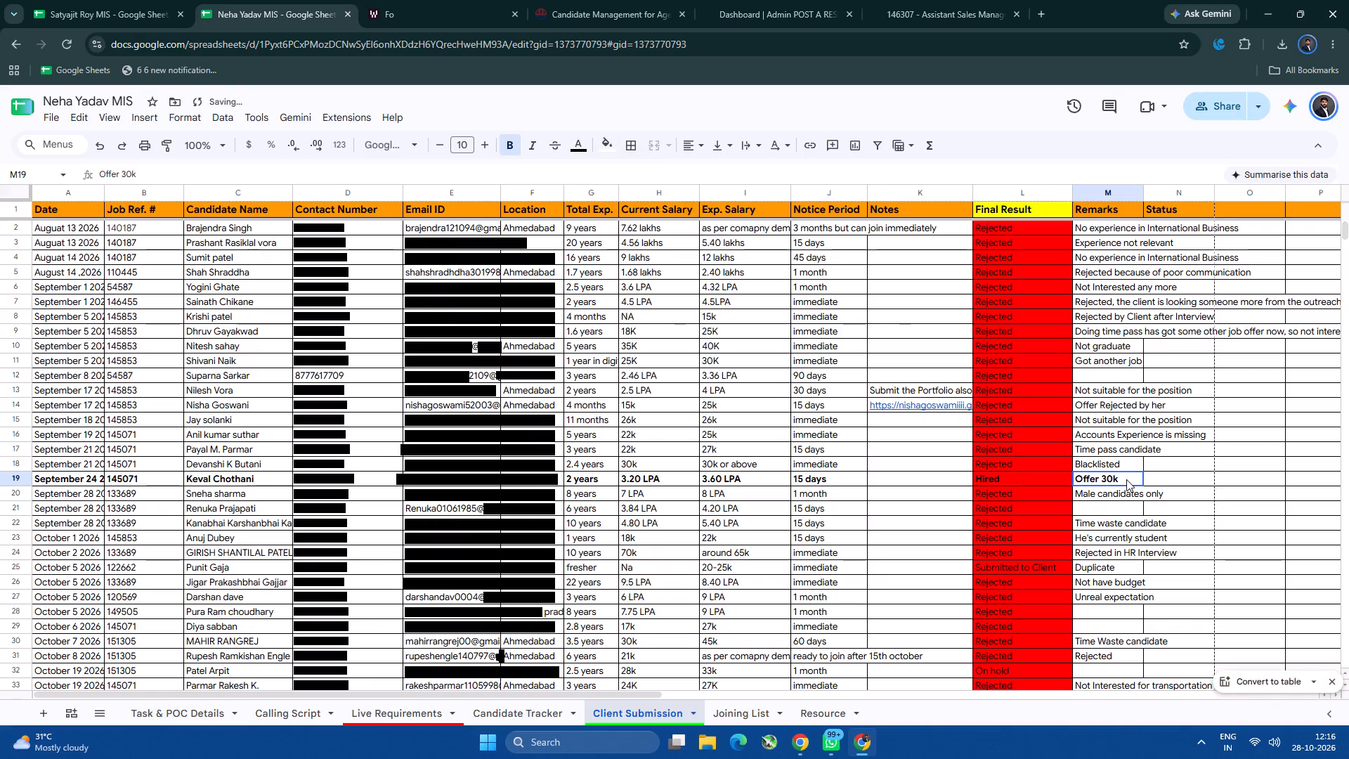
type("Didn't accepted the offer")
key("Return")
Clear the candidate entry for job 145071 in row 2 of the Joining List sheet.
scroll(1126, 479, "up", 1)
left_click(745, 713)
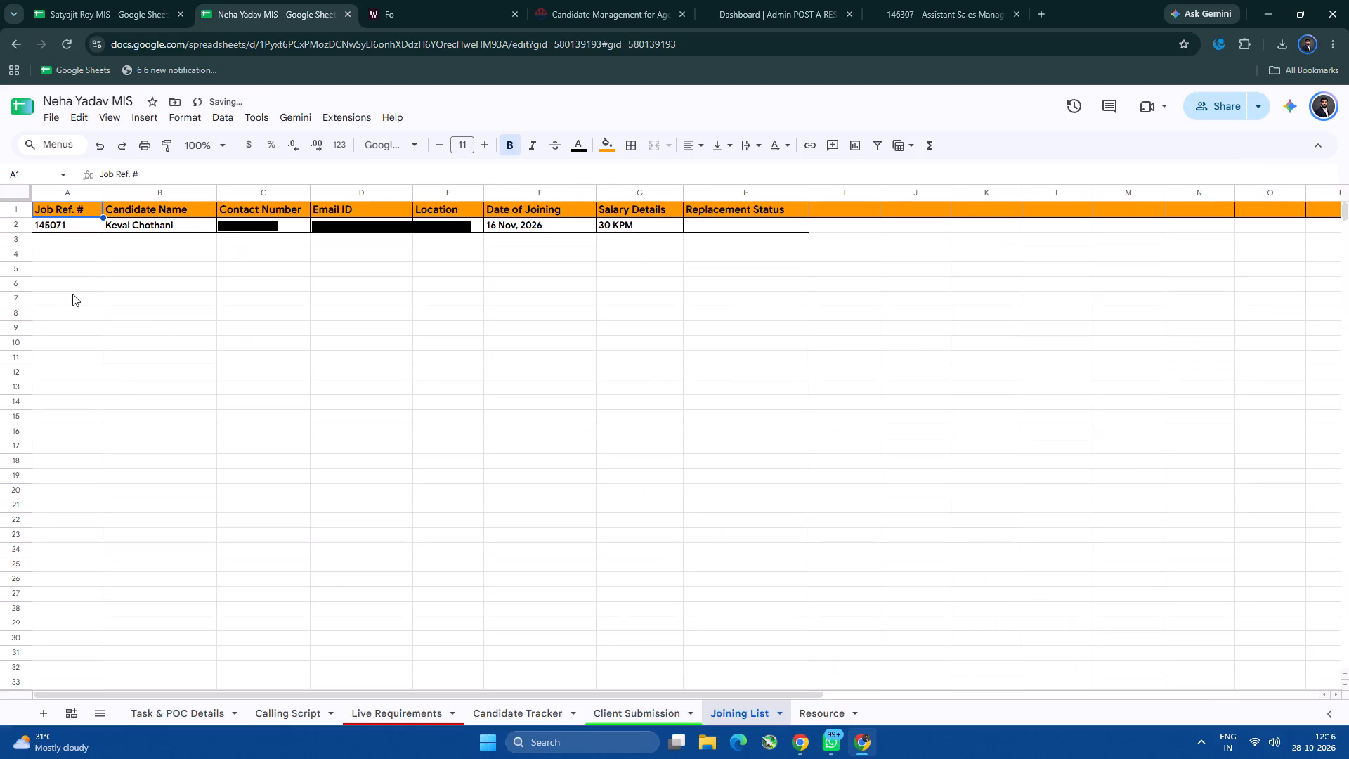
left_click(15, 231)
left_click(12, 228)
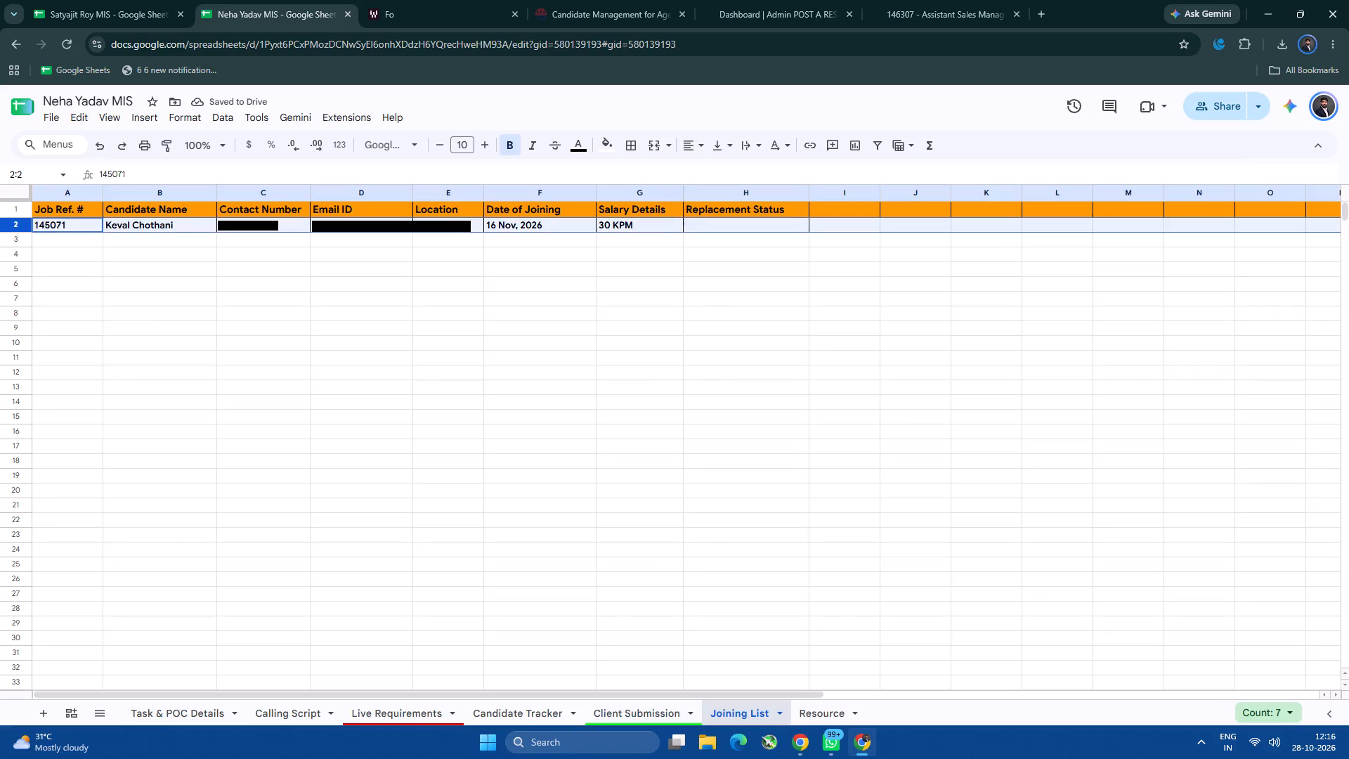
key("Return")
key("Delete")
left_click(131, 315)
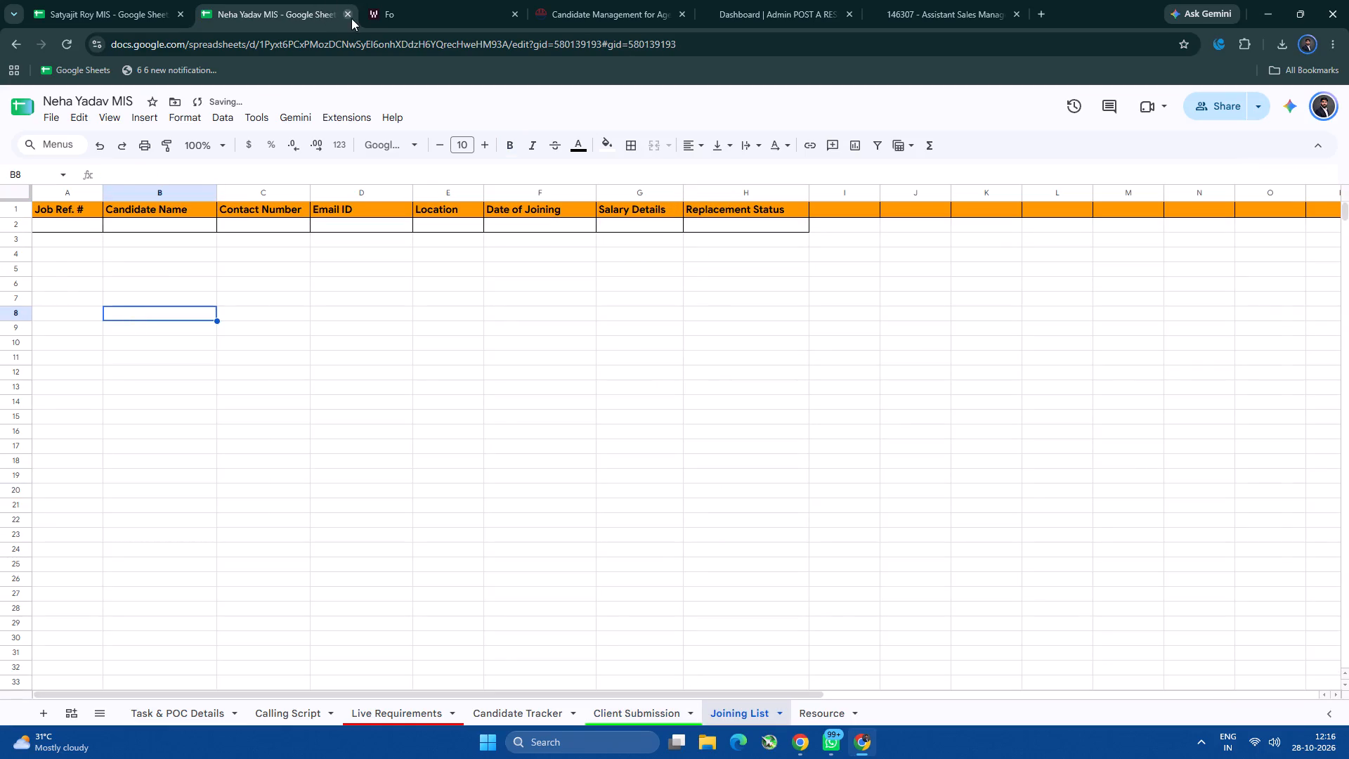
Return to the Client Submission sheet and check the most recent submissions, selecting row 34.
left_click(633, 697)
left_click(637, 706)
scroll(542, 470, "down", 6)
scroll(542, 469, "up", 2)
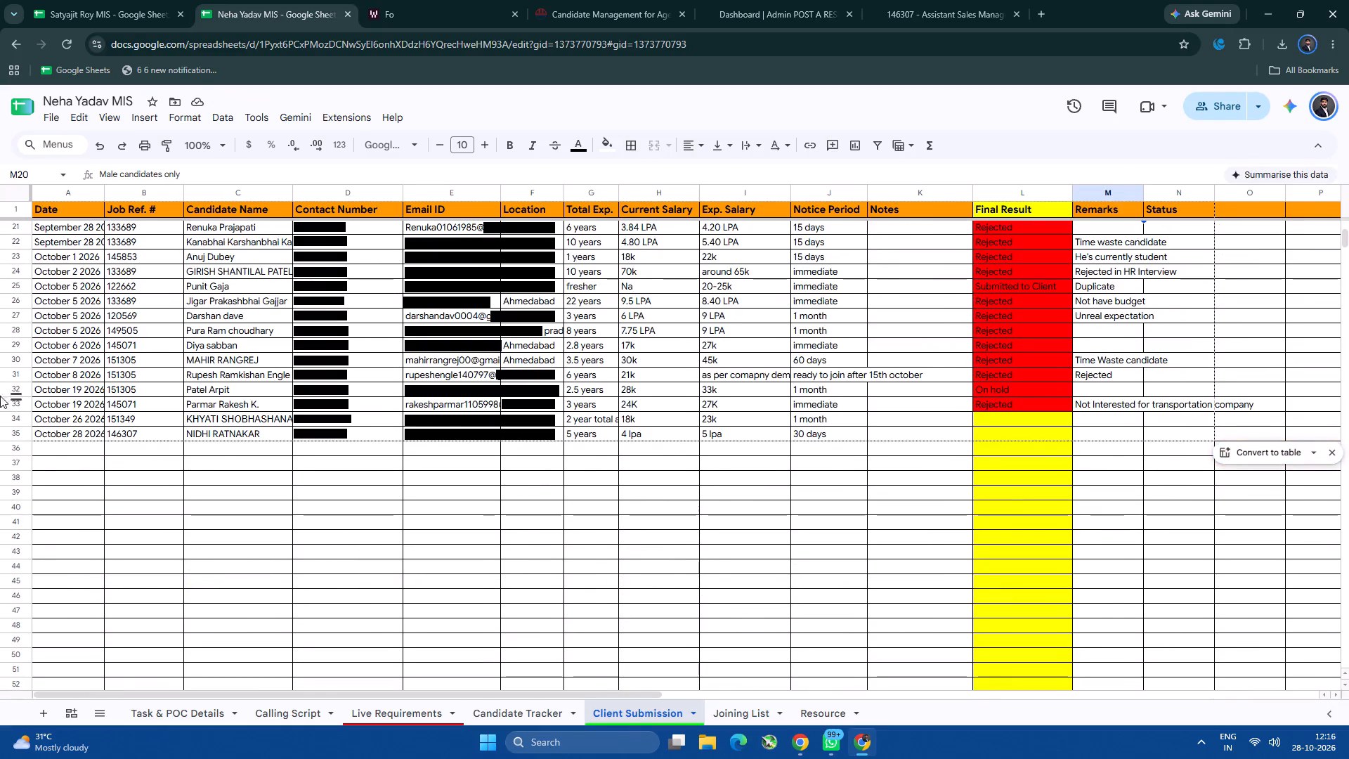
left_click(0, 420)
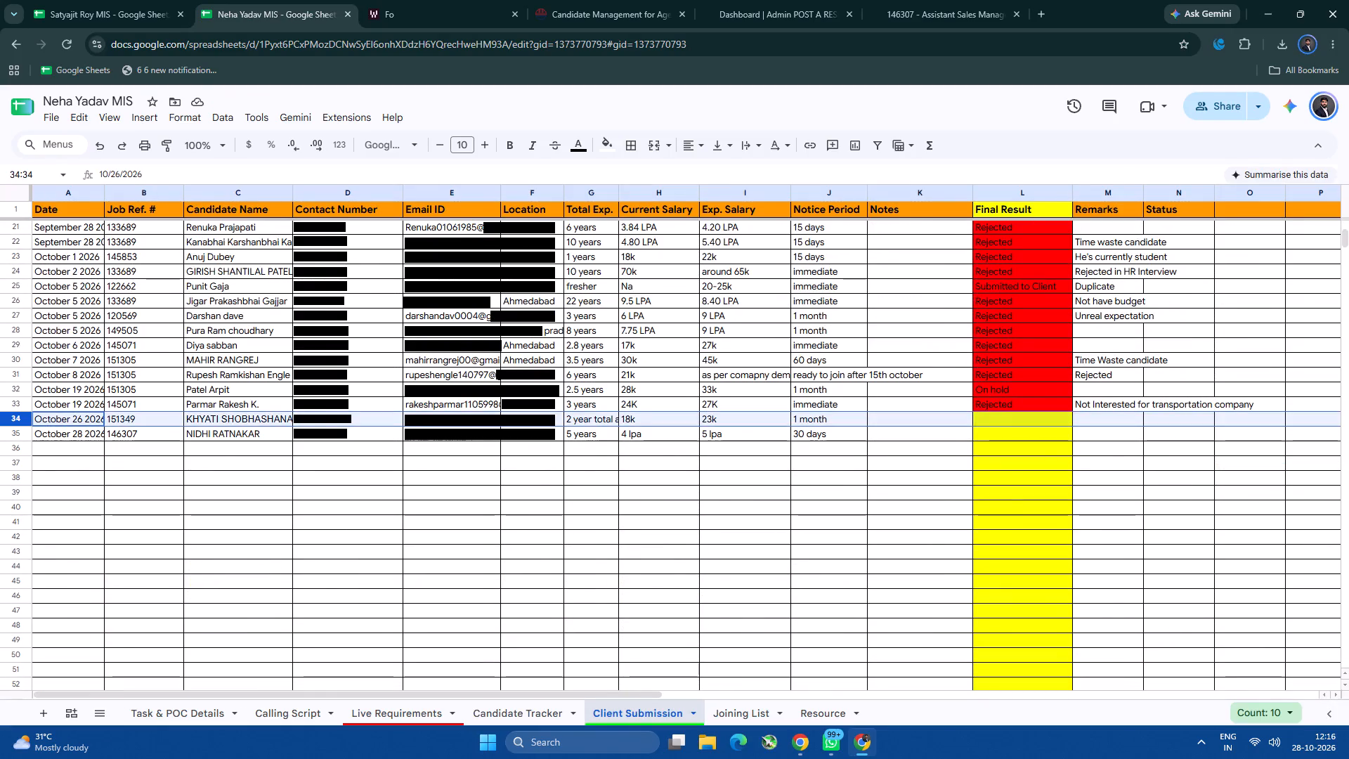
Go back to the Assistant Sales Manager applicant's Update Profile information form and open the Current City choices.
left_click(797, 0)
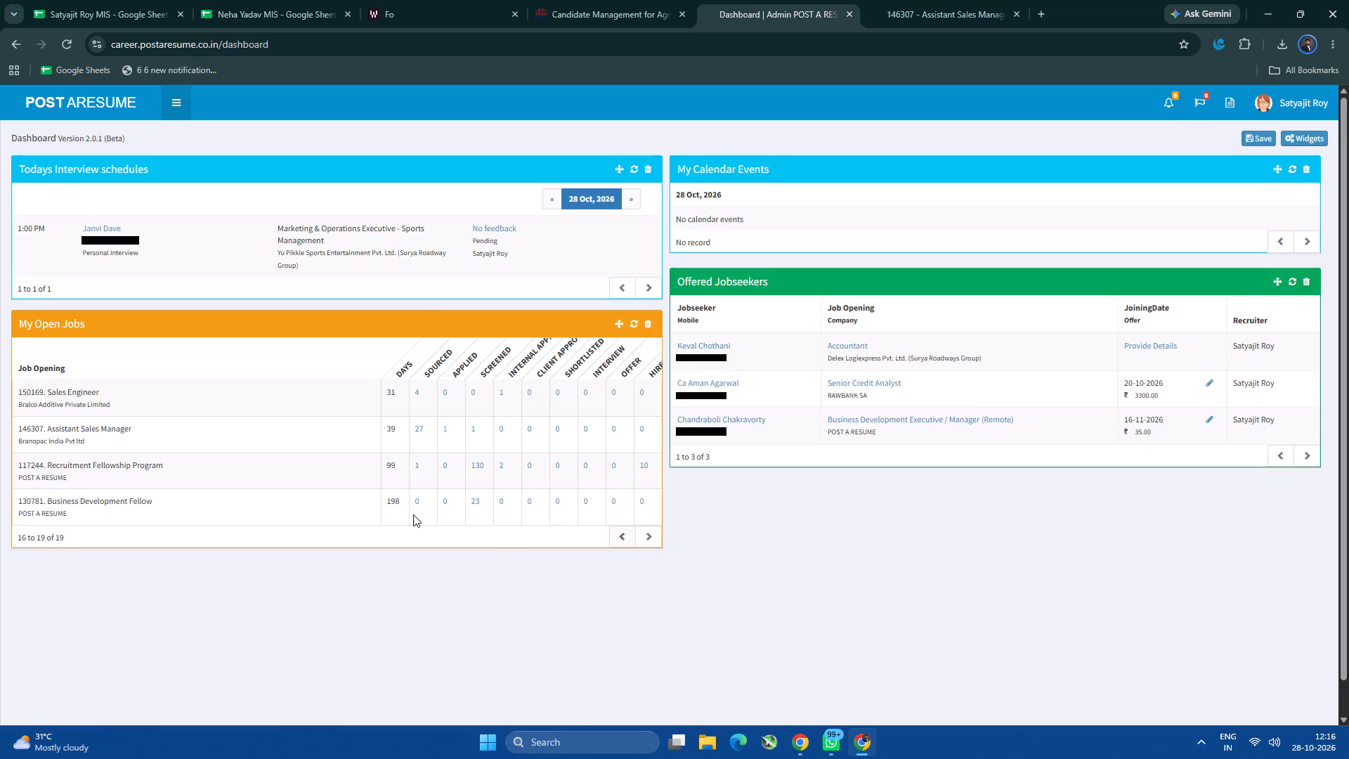
left_click(953, 0)
left_click(776, 0)
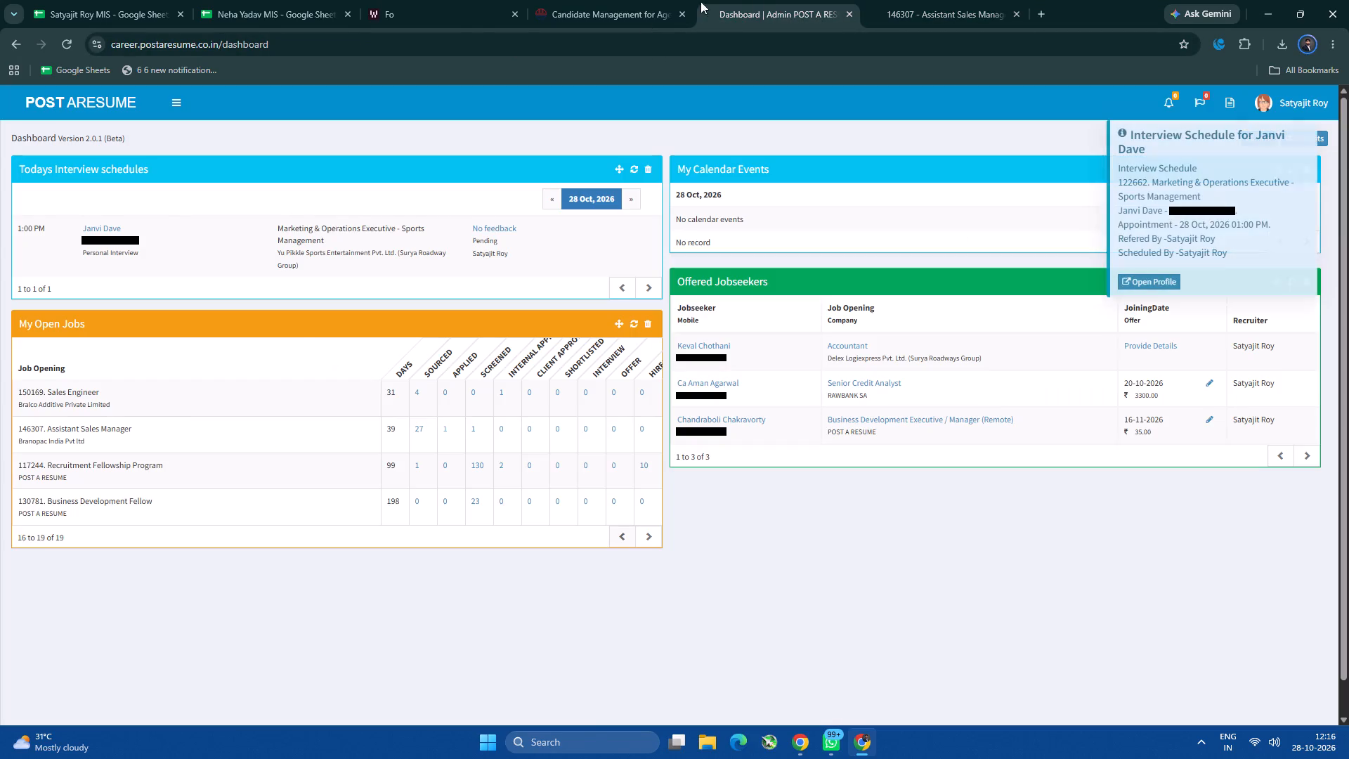
left_click(1038, 7)
left_click(1088, 11)
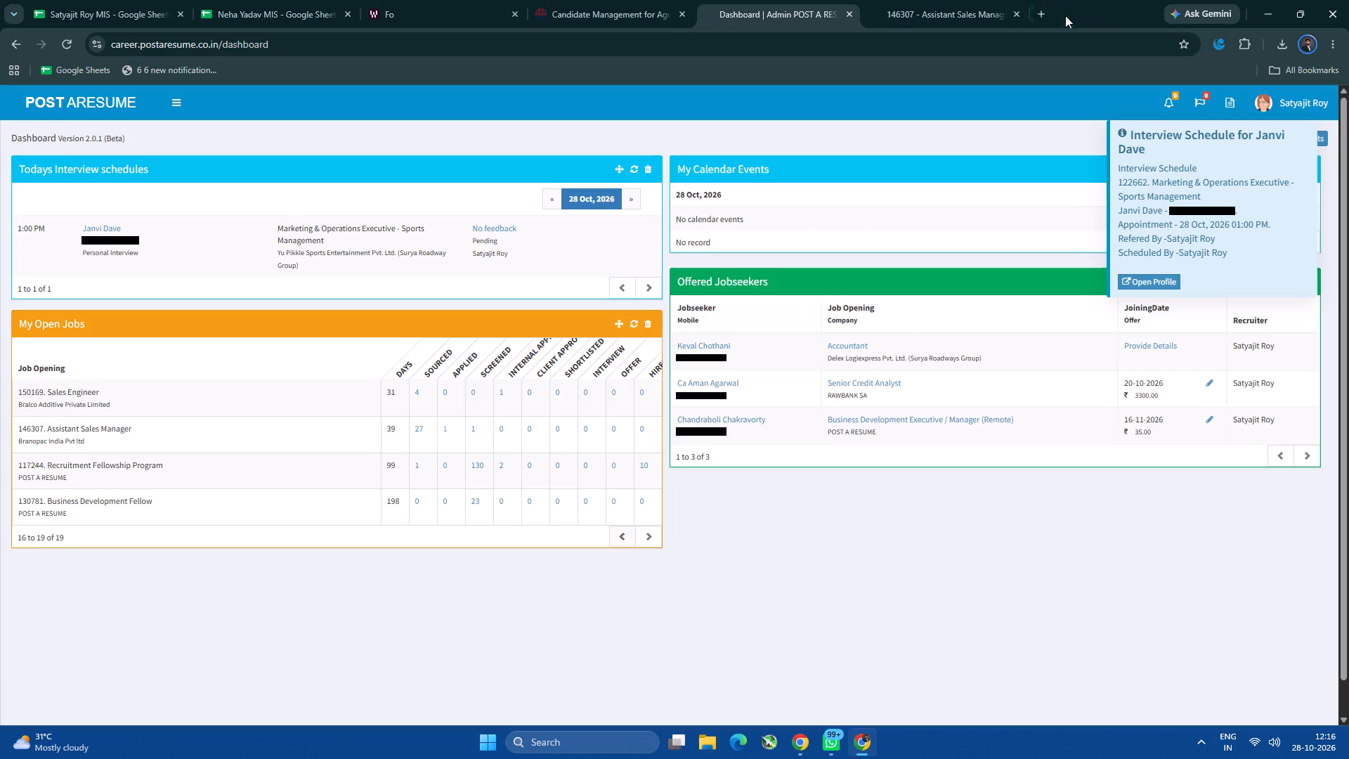
left_click(927, 0)
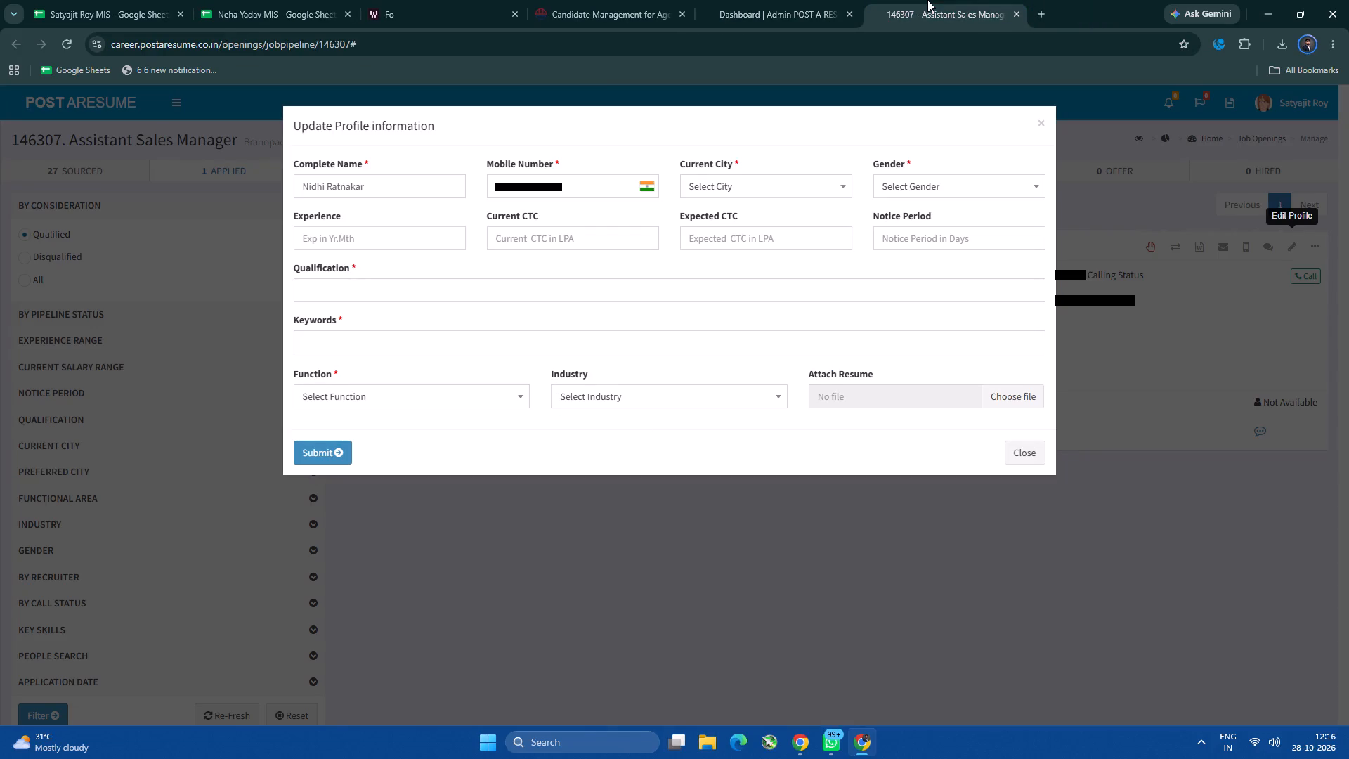
left_click(829, 189)
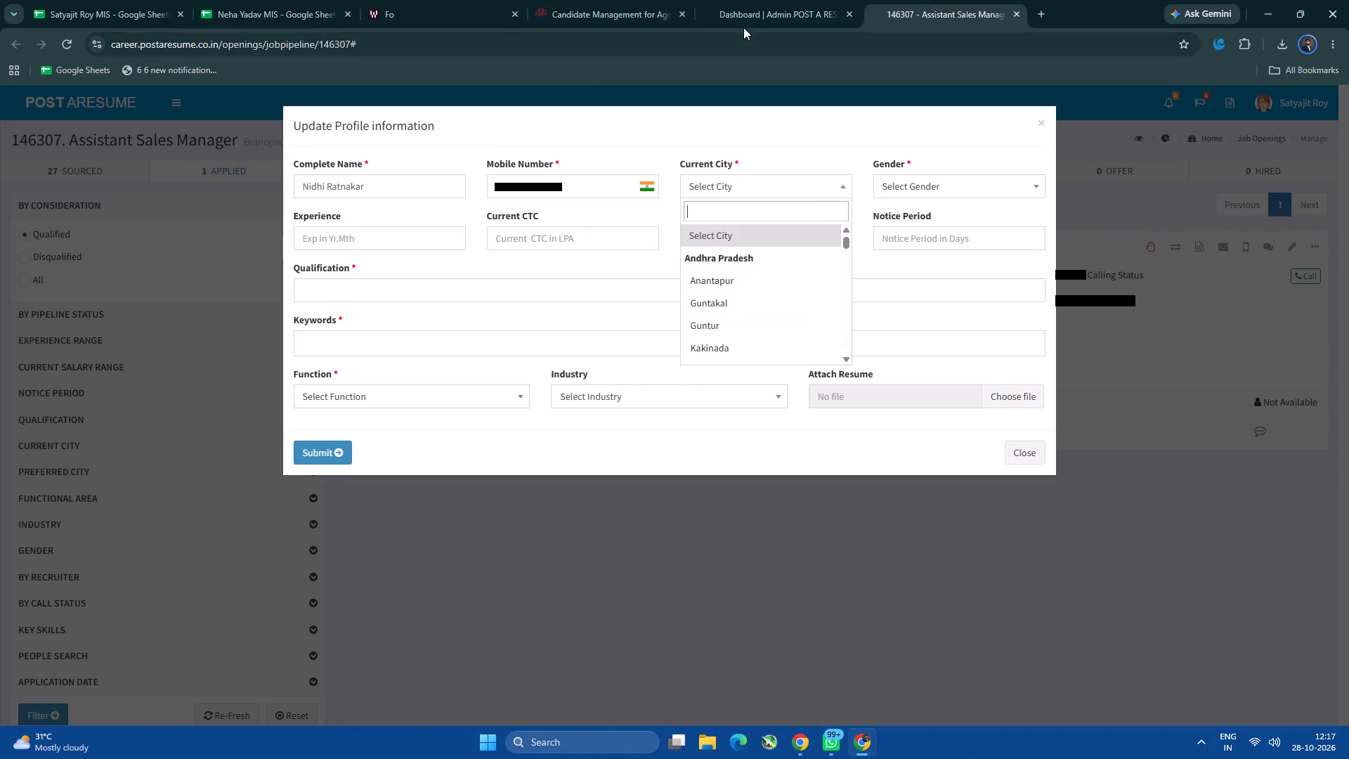
Open the applied candidates of opening 146307, Assistant Sales Manager, again from the dashboard, leaving the profile form open.
left_click(745, 24)
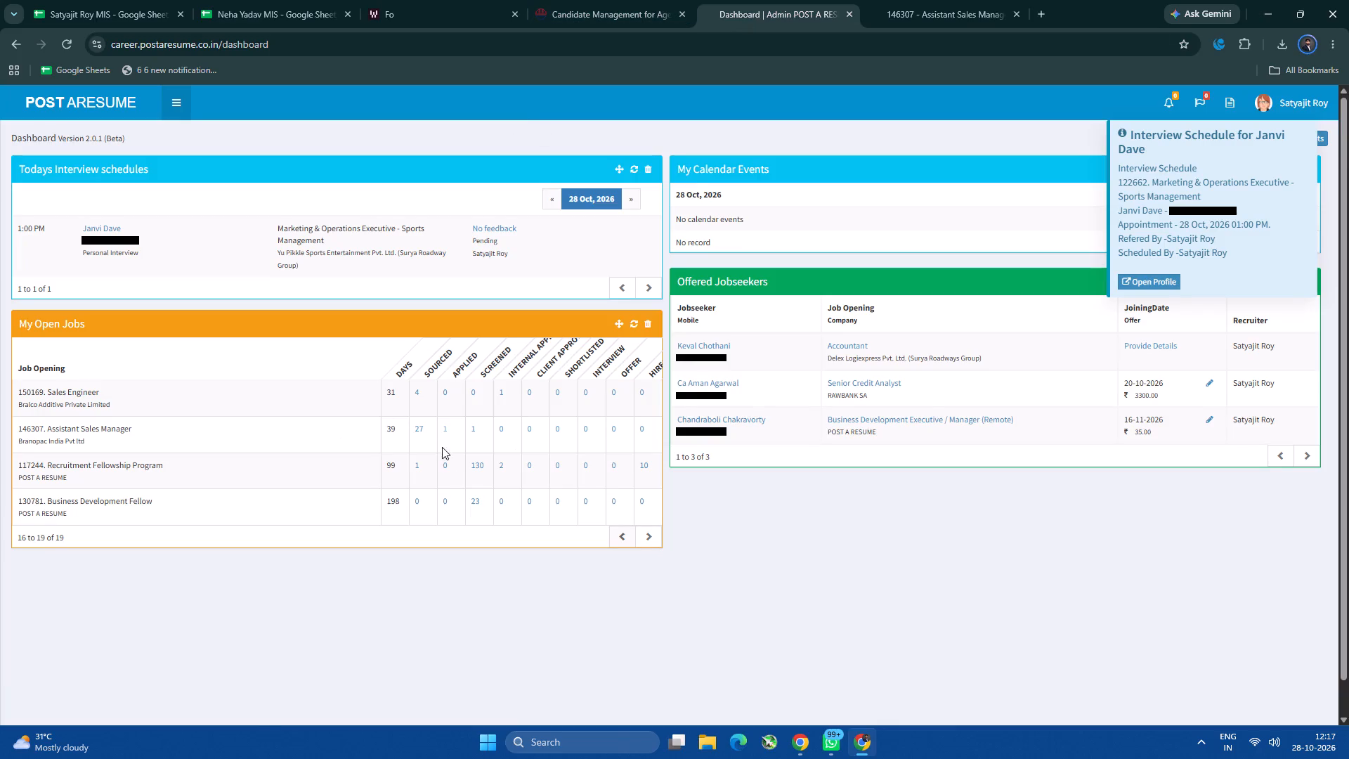
left_click(448, 430)
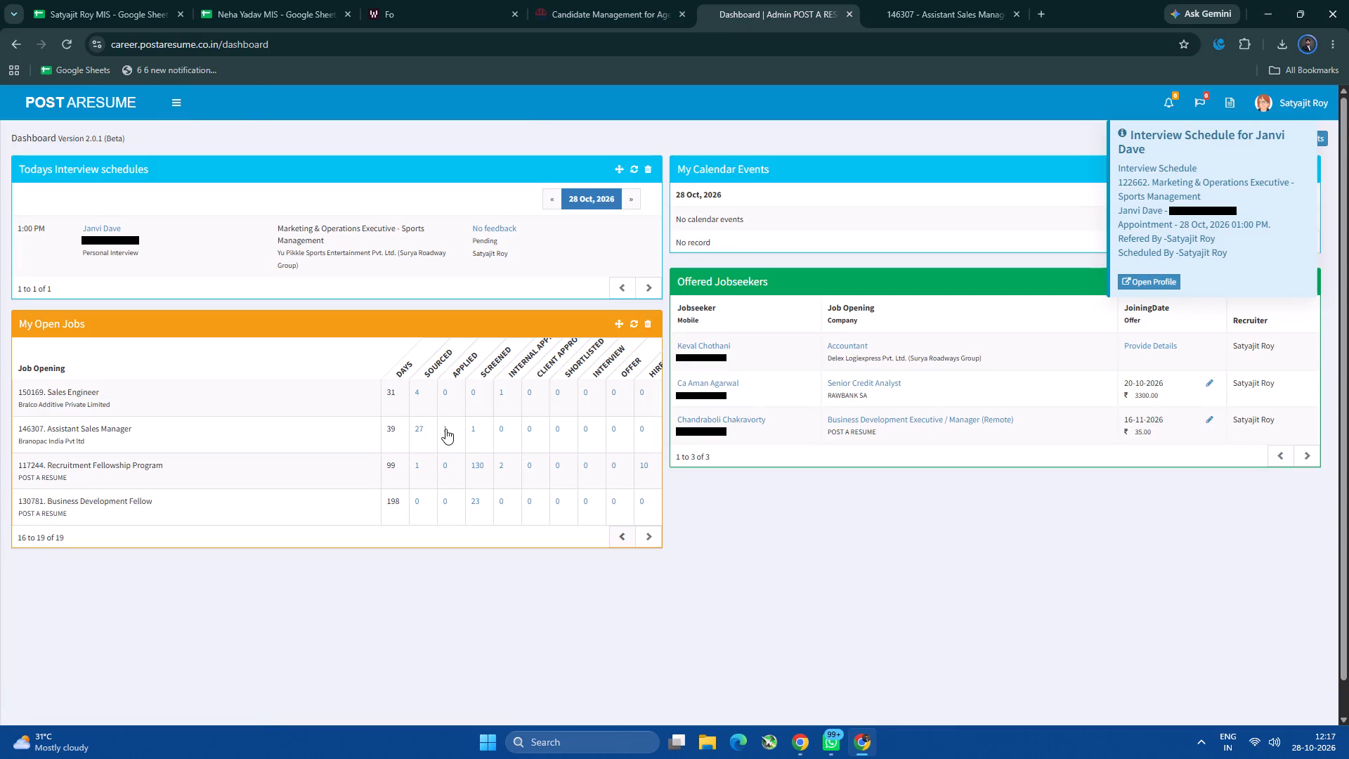
left_click(445, 428)
Check the experience, salary and notice period of the job 146307 candidate in row 35 of the Client Submission sheet.
left_click(709, 0)
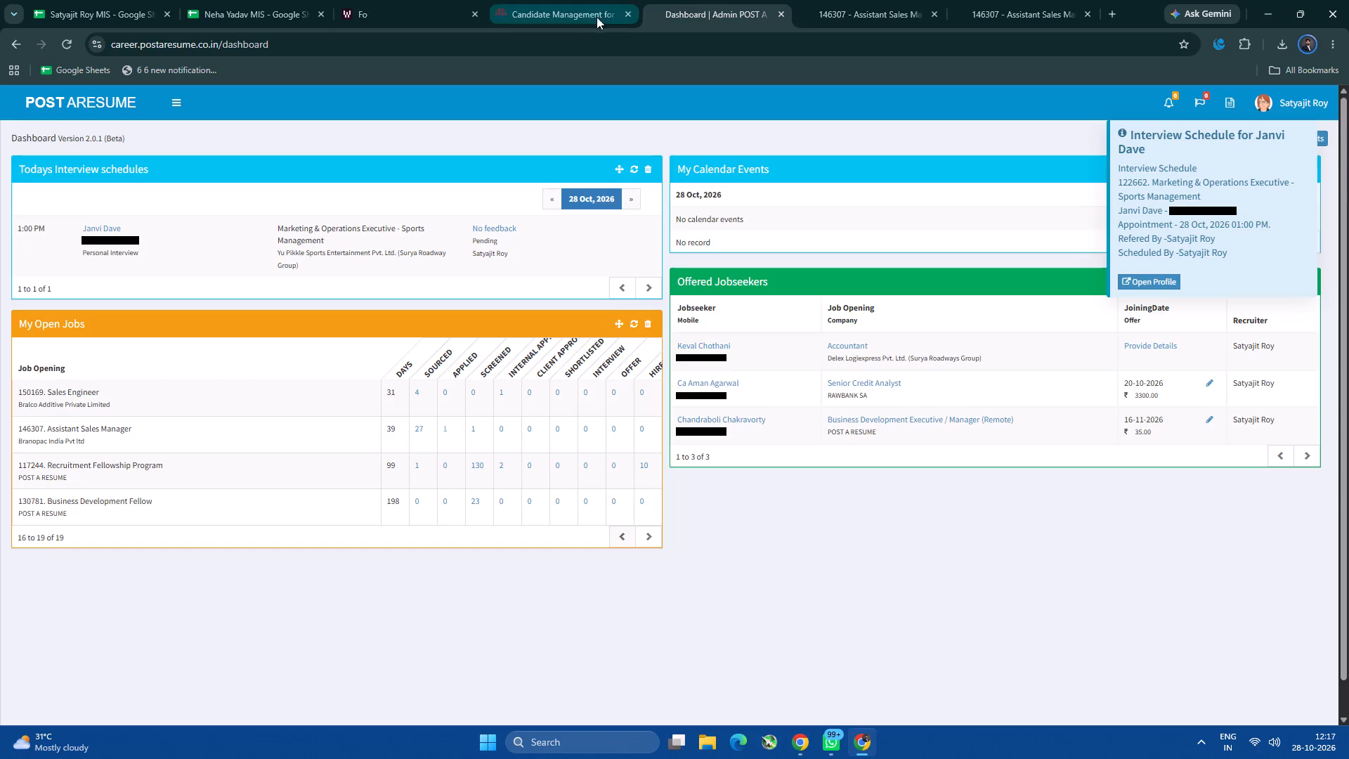
left_click(225, 0)
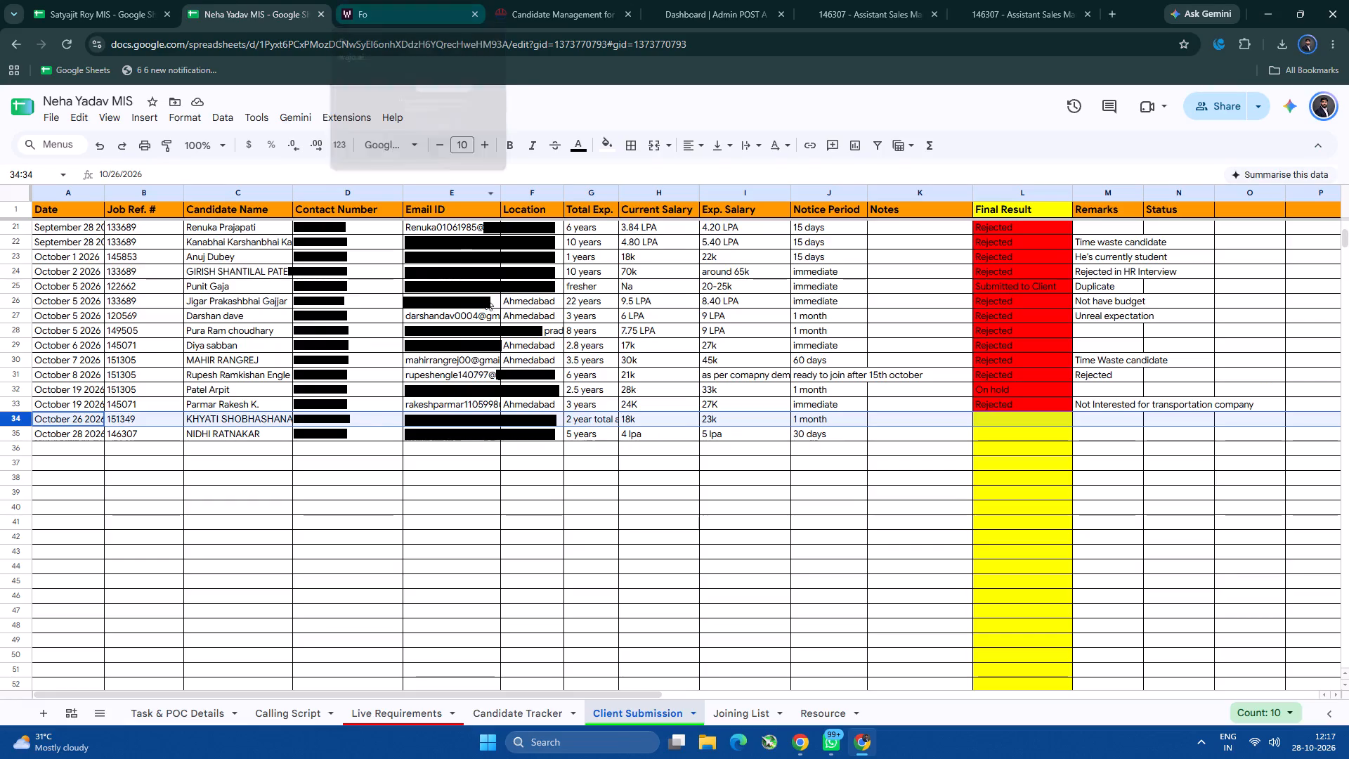
left_click(588, 439)
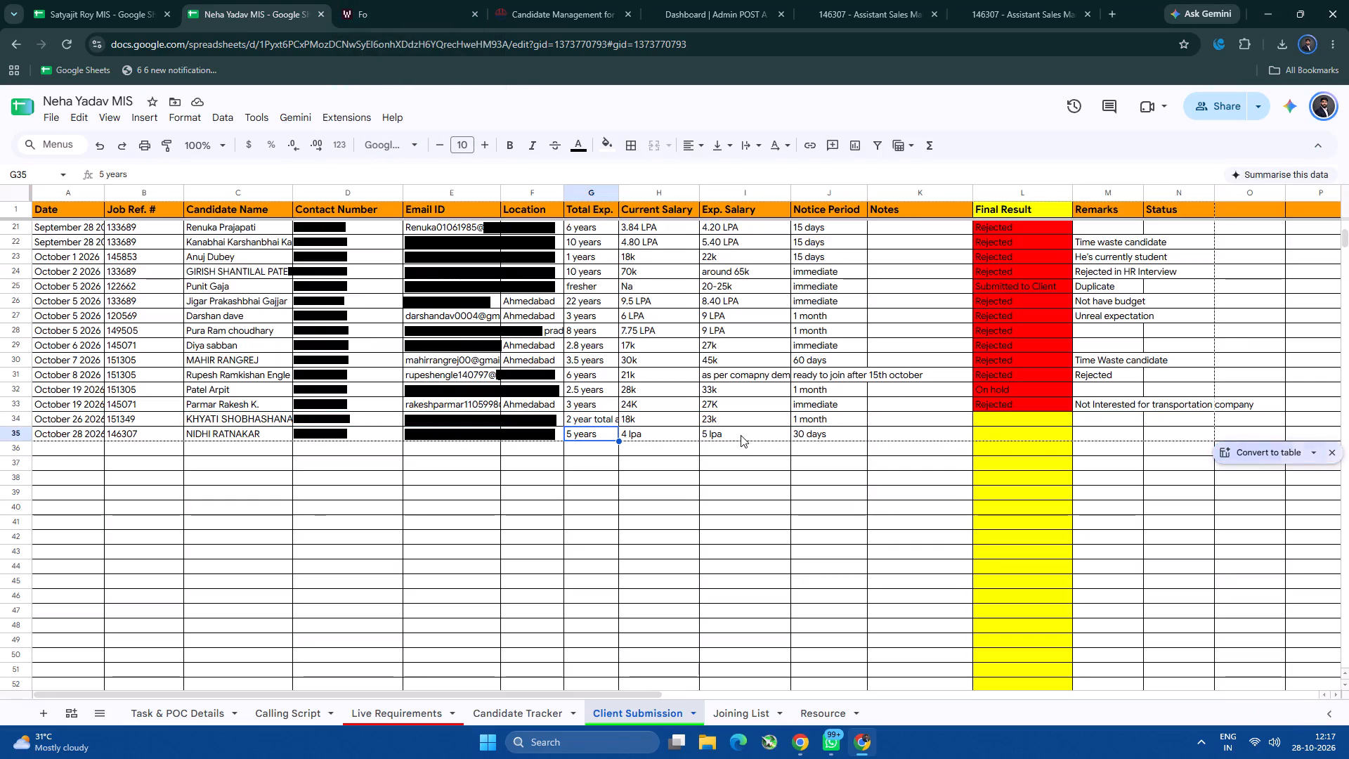
Open the Assistant Sales Manager applicant's full application page and show the attached resume.
left_click(977, 0)
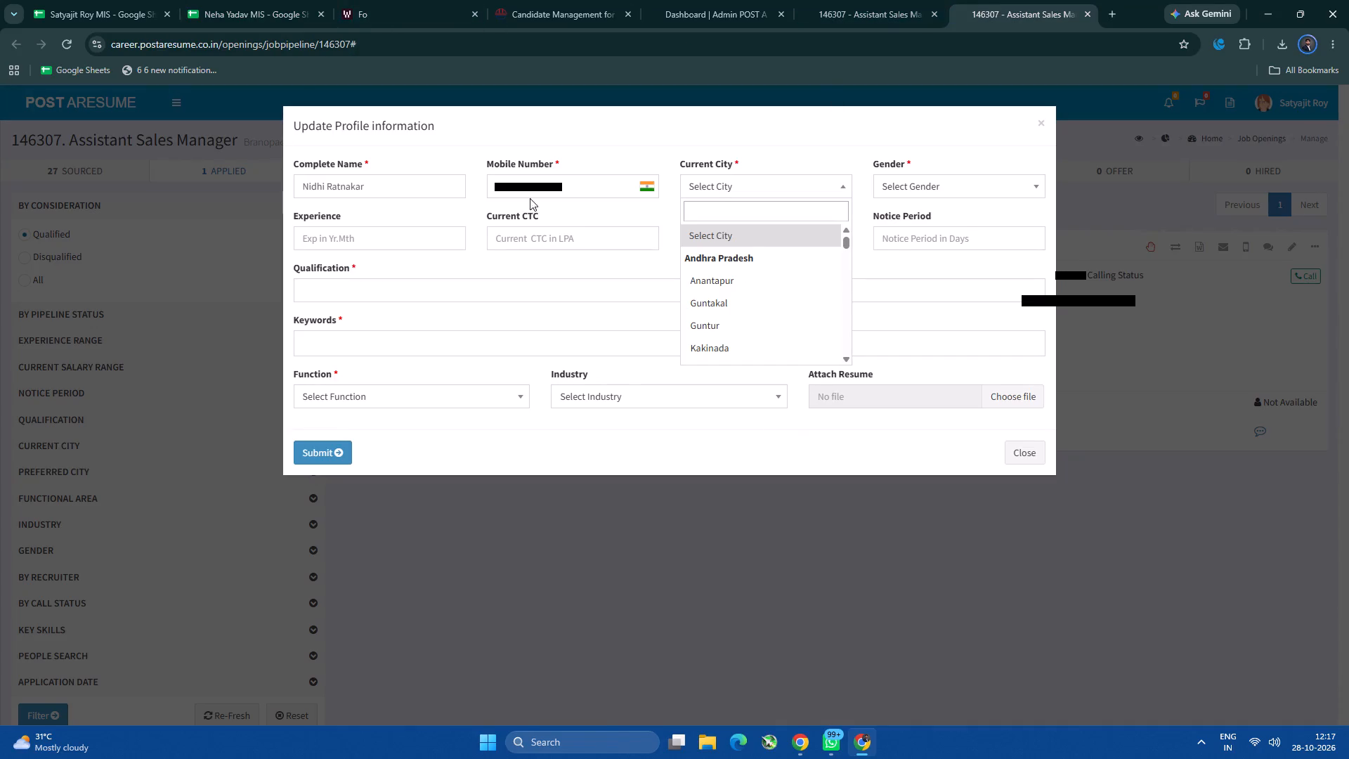
left_click(885, 1)
left_click(409, 253)
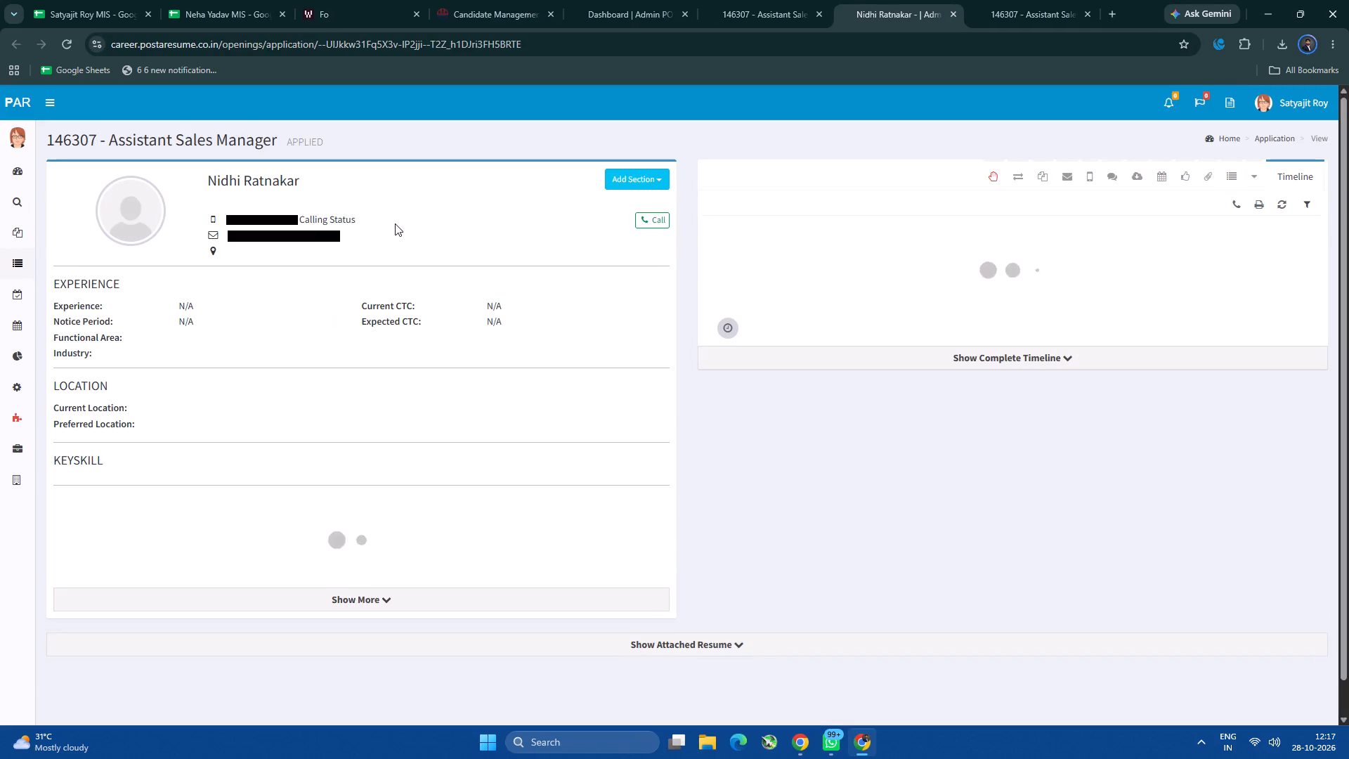
left_click(769, 631)
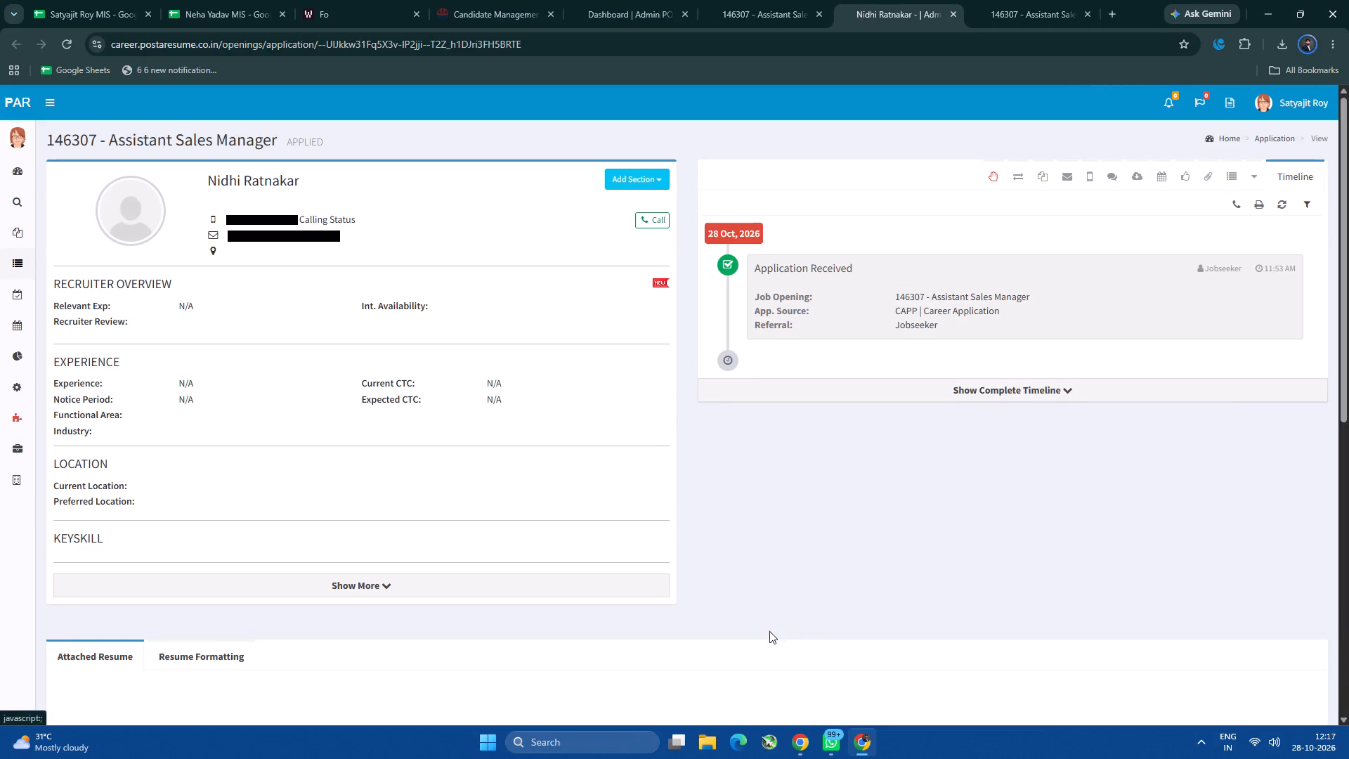
Read the applicant's attached resume for work experience, address, education and skills.
scroll(759, 592, "down", 6)
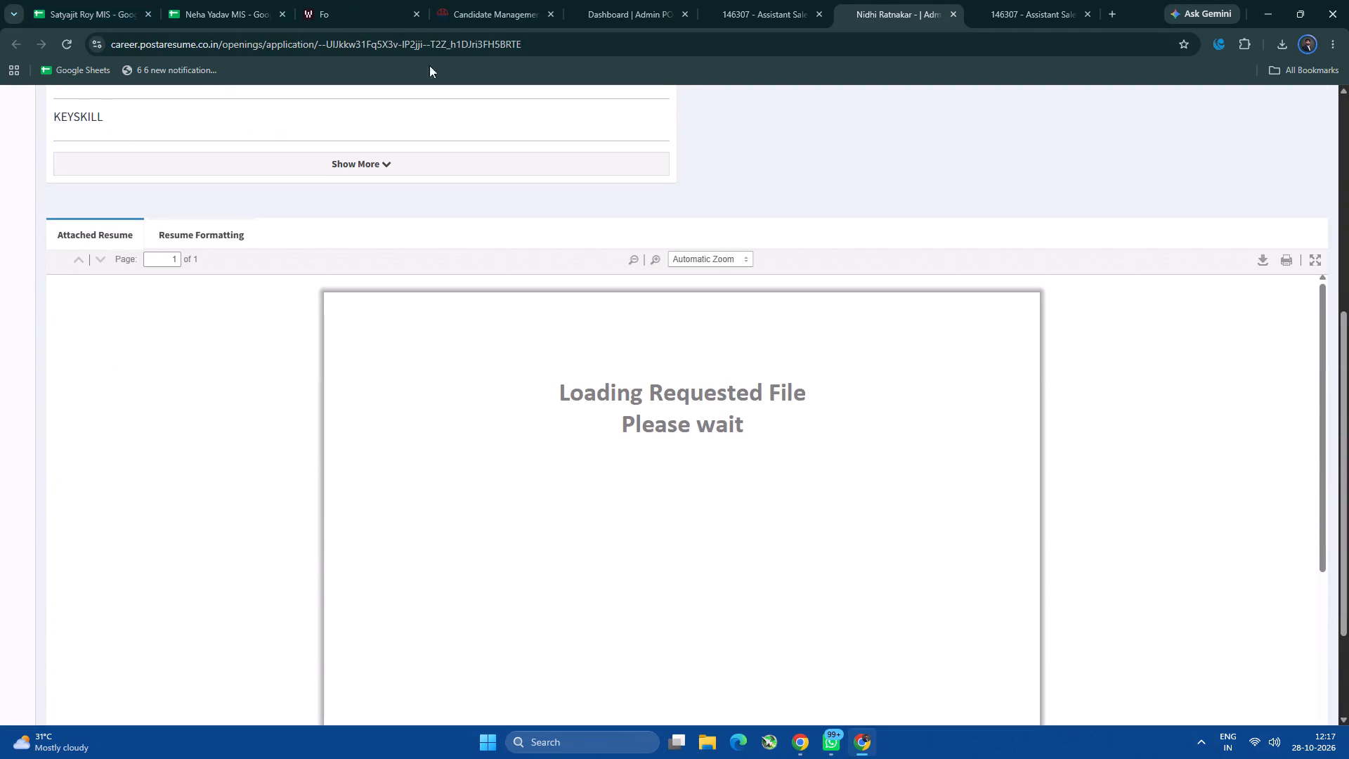
left_click(216, 0)
left_click(107, 0)
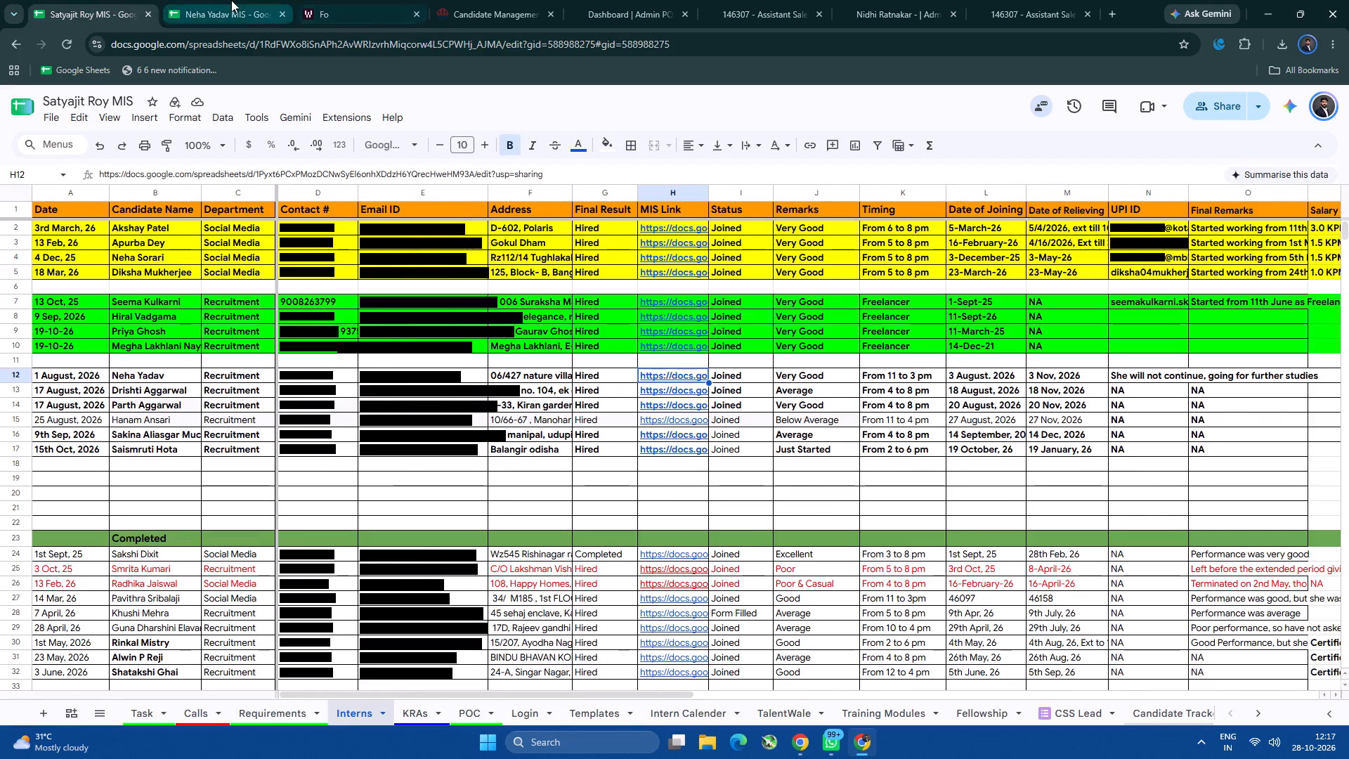
left_click(231, 0)
left_click(895, 0)
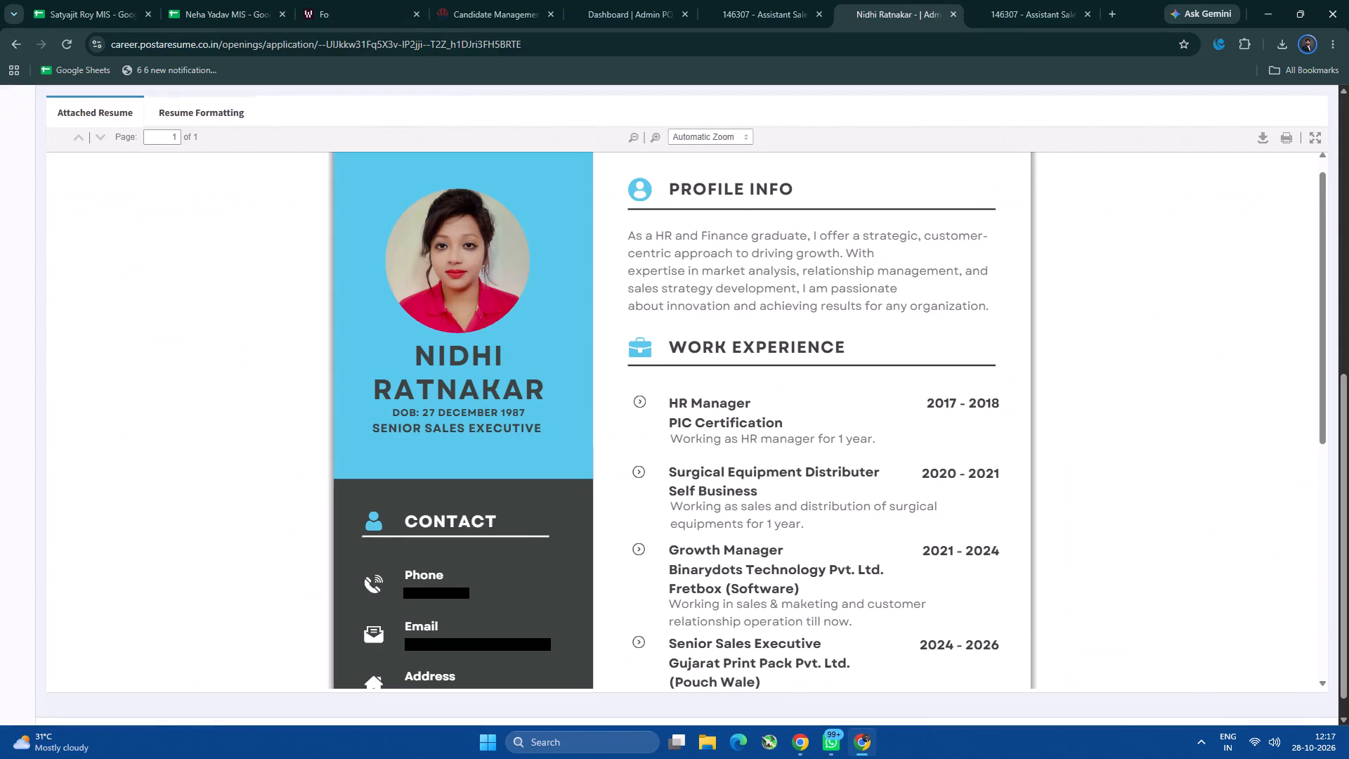
scroll(691, 238, "up", 1)
scroll(691, 238, "down", 6)
scroll(691, 238, "up", 4)
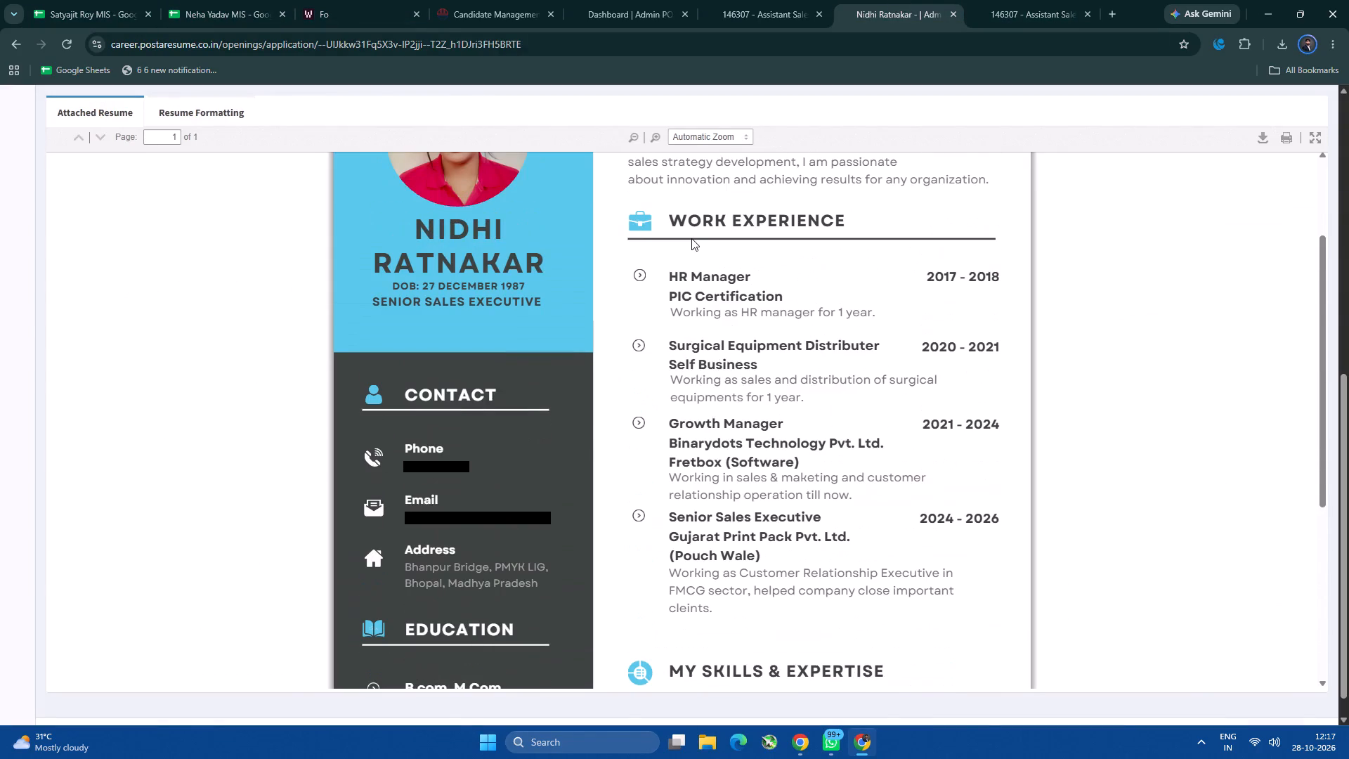
scroll(691, 238, "down", 4)
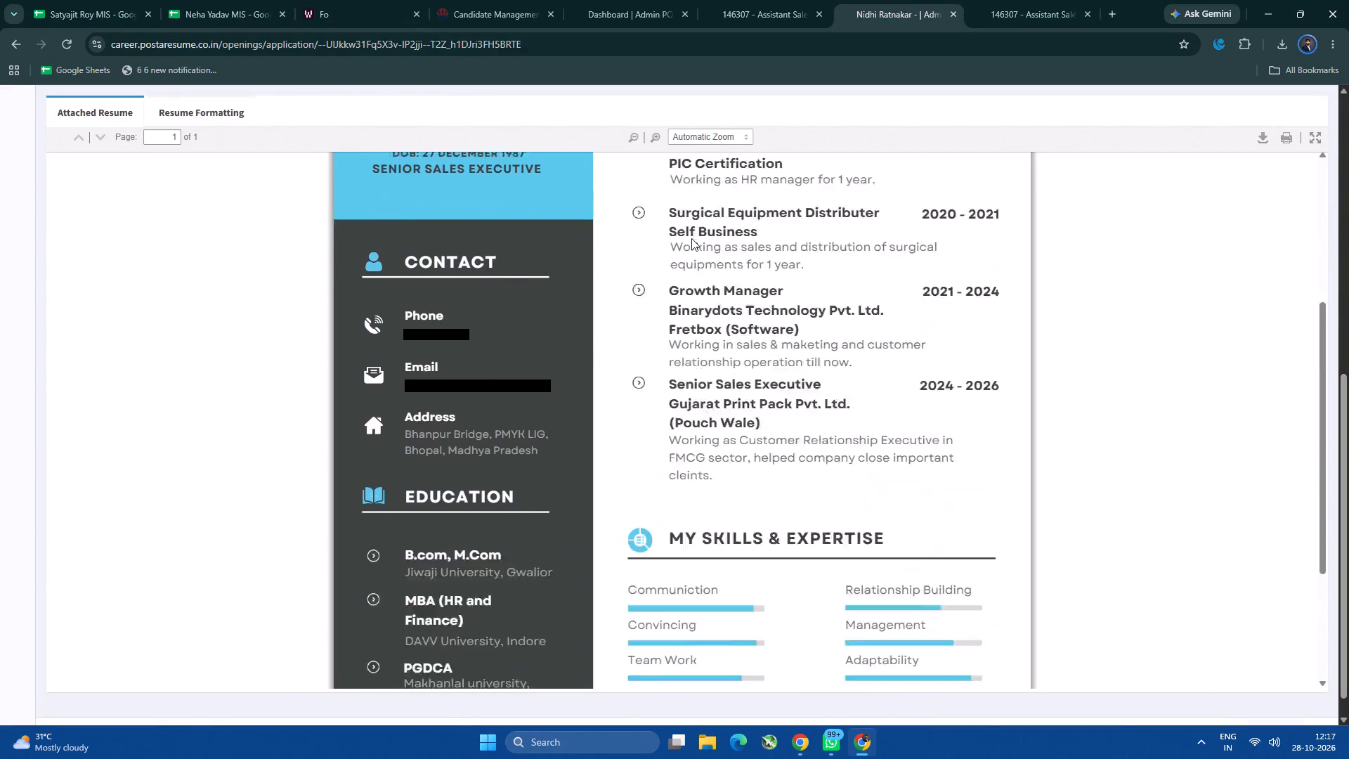
scroll(691, 238, "down", 5)
scroll(691, 238, "up", 5)
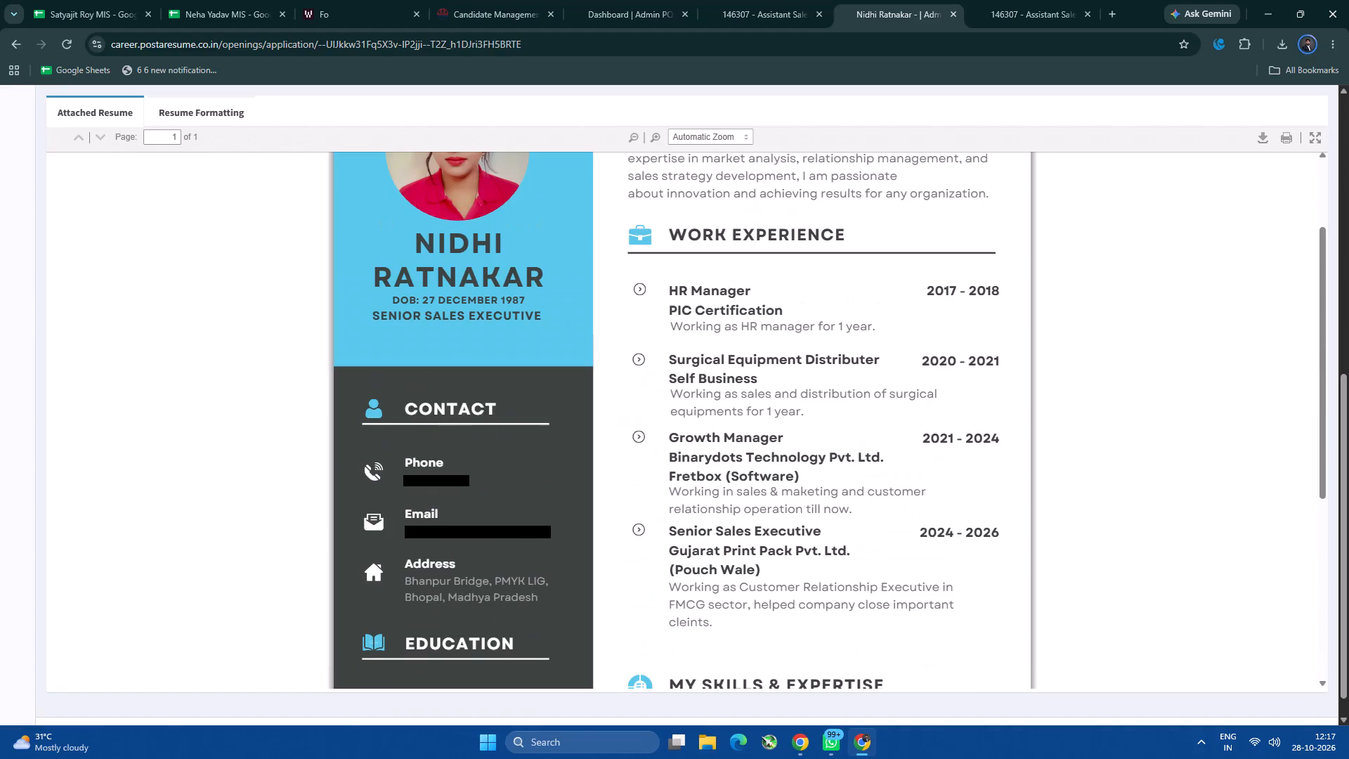
scroll(691, 238, "down", 4)
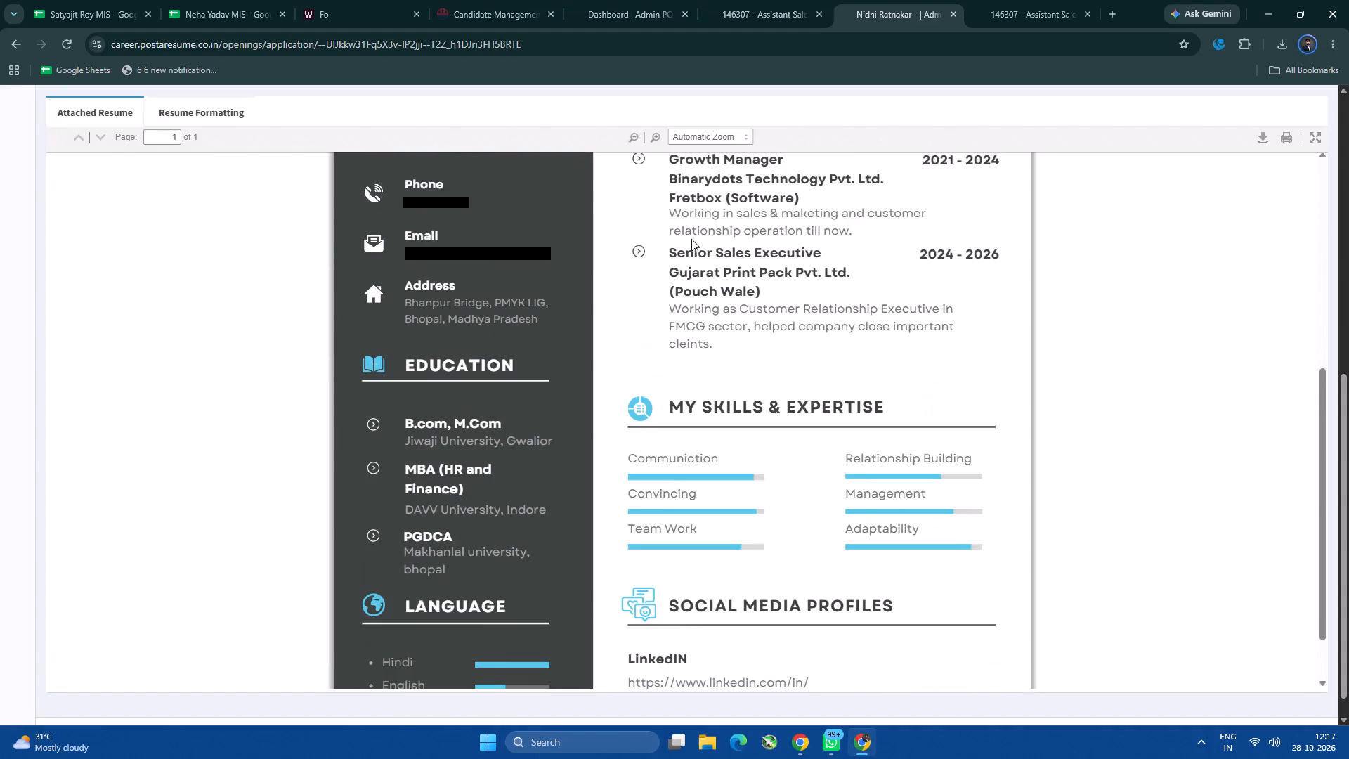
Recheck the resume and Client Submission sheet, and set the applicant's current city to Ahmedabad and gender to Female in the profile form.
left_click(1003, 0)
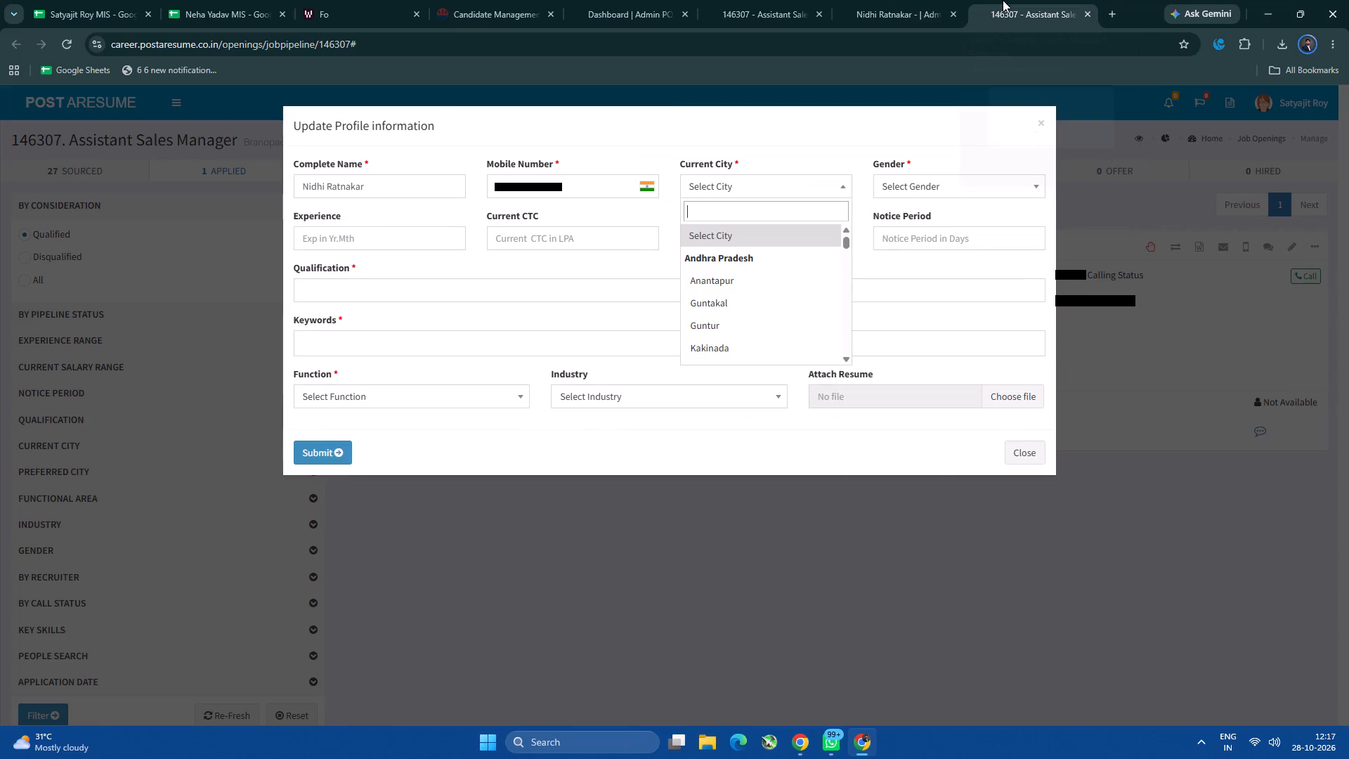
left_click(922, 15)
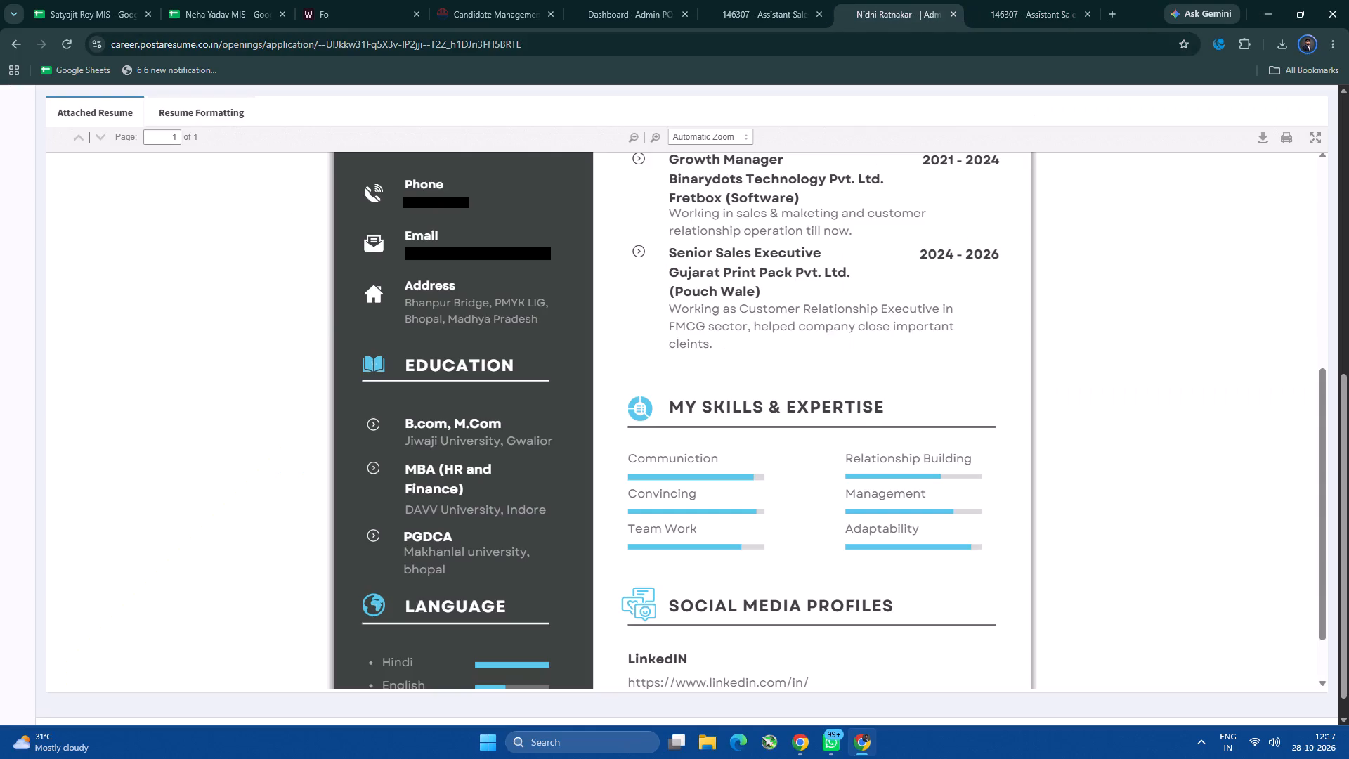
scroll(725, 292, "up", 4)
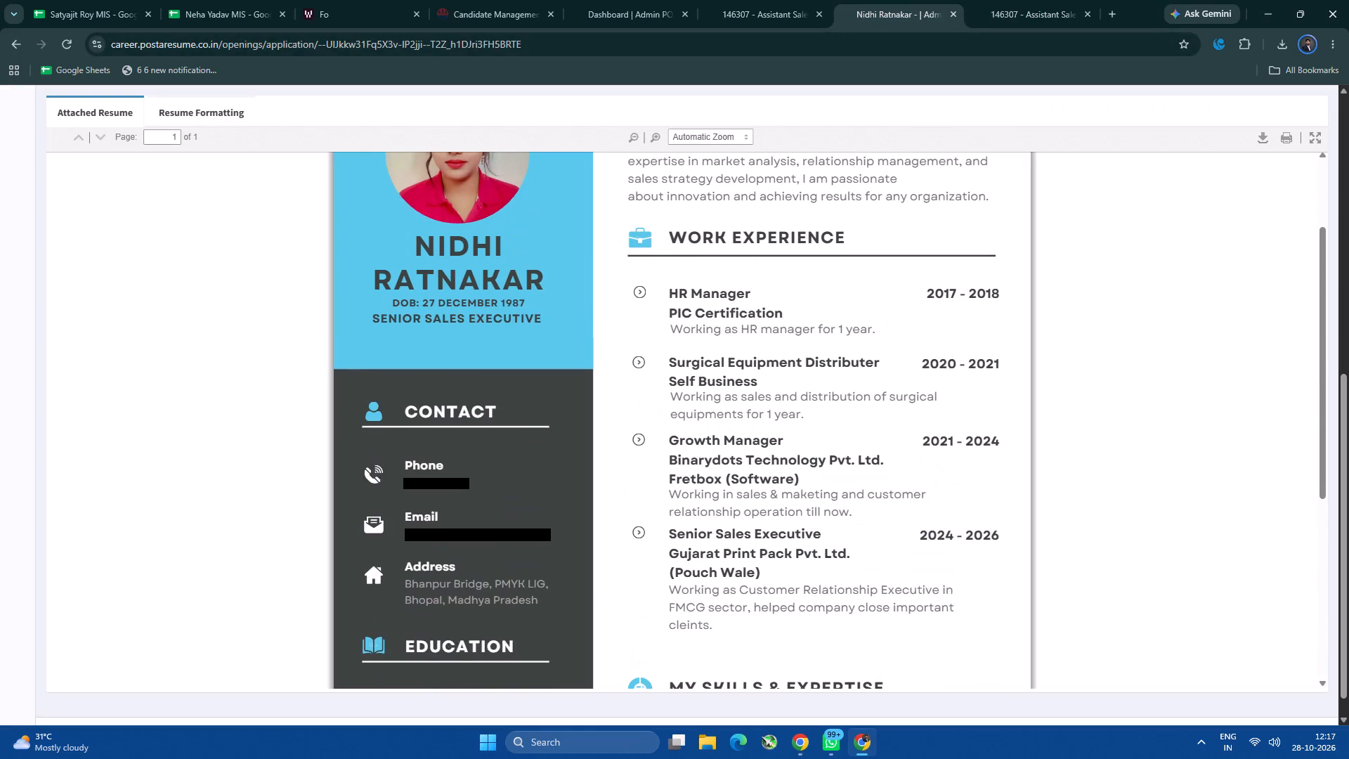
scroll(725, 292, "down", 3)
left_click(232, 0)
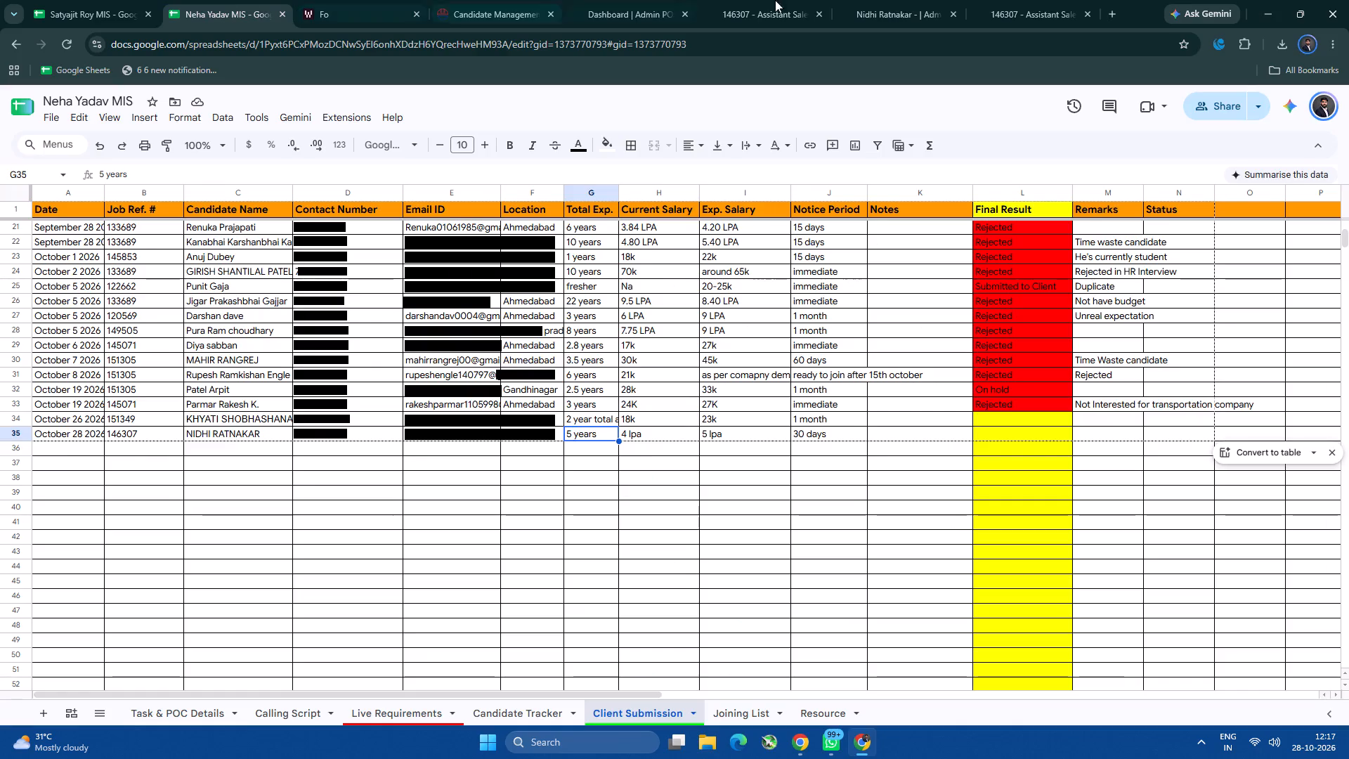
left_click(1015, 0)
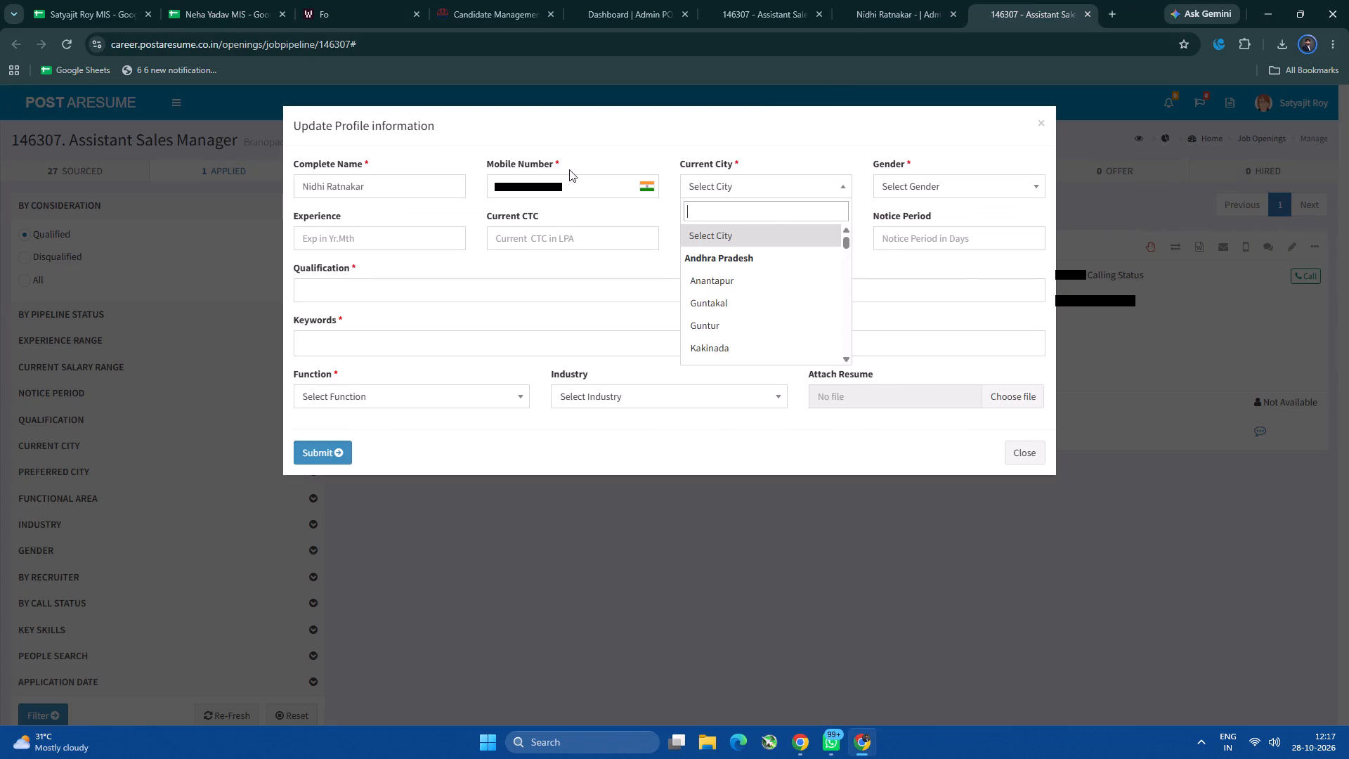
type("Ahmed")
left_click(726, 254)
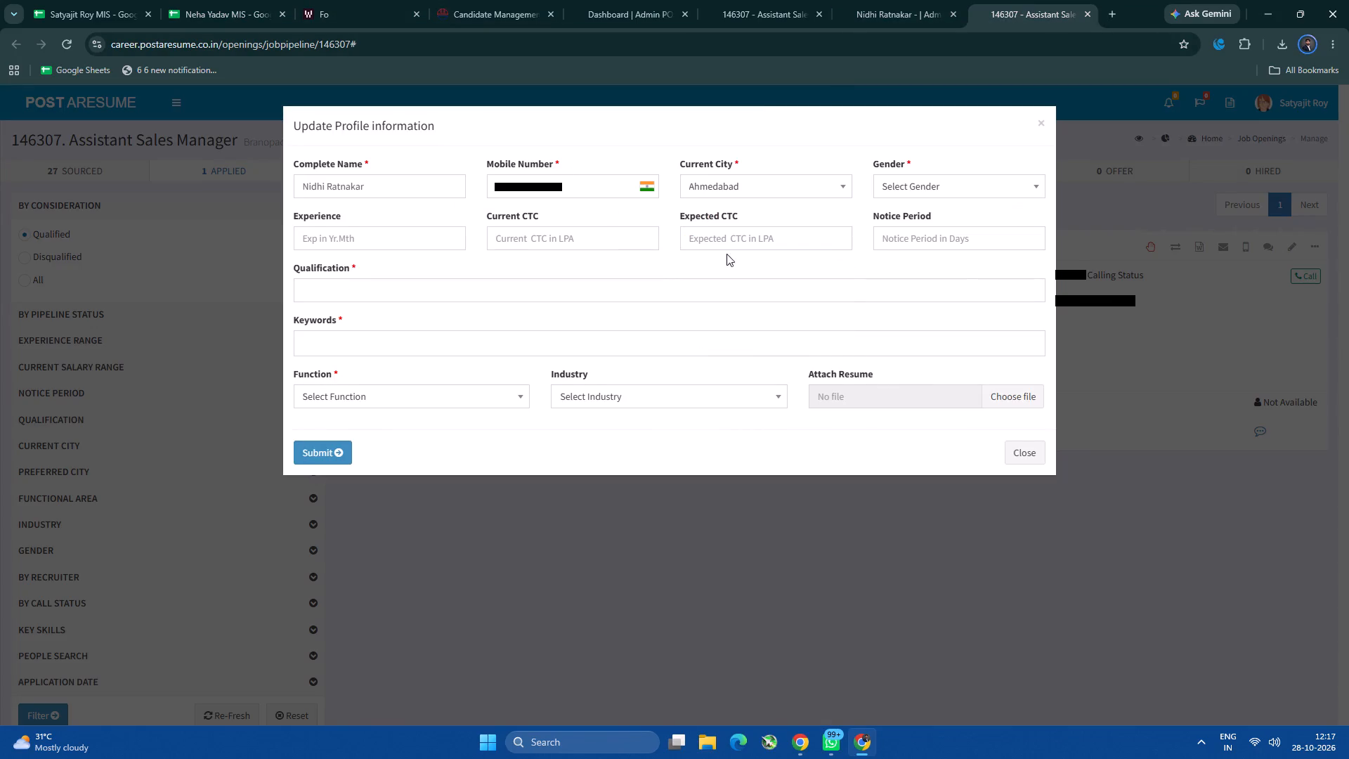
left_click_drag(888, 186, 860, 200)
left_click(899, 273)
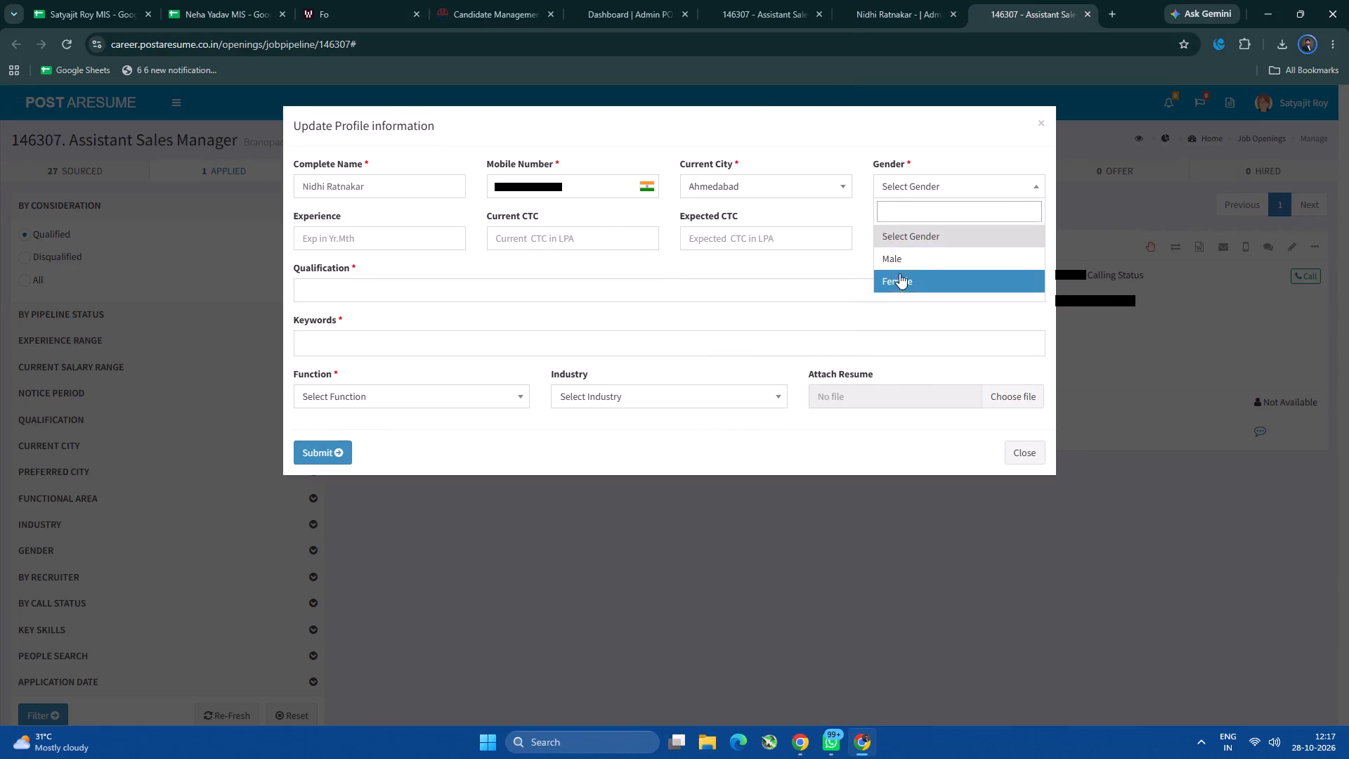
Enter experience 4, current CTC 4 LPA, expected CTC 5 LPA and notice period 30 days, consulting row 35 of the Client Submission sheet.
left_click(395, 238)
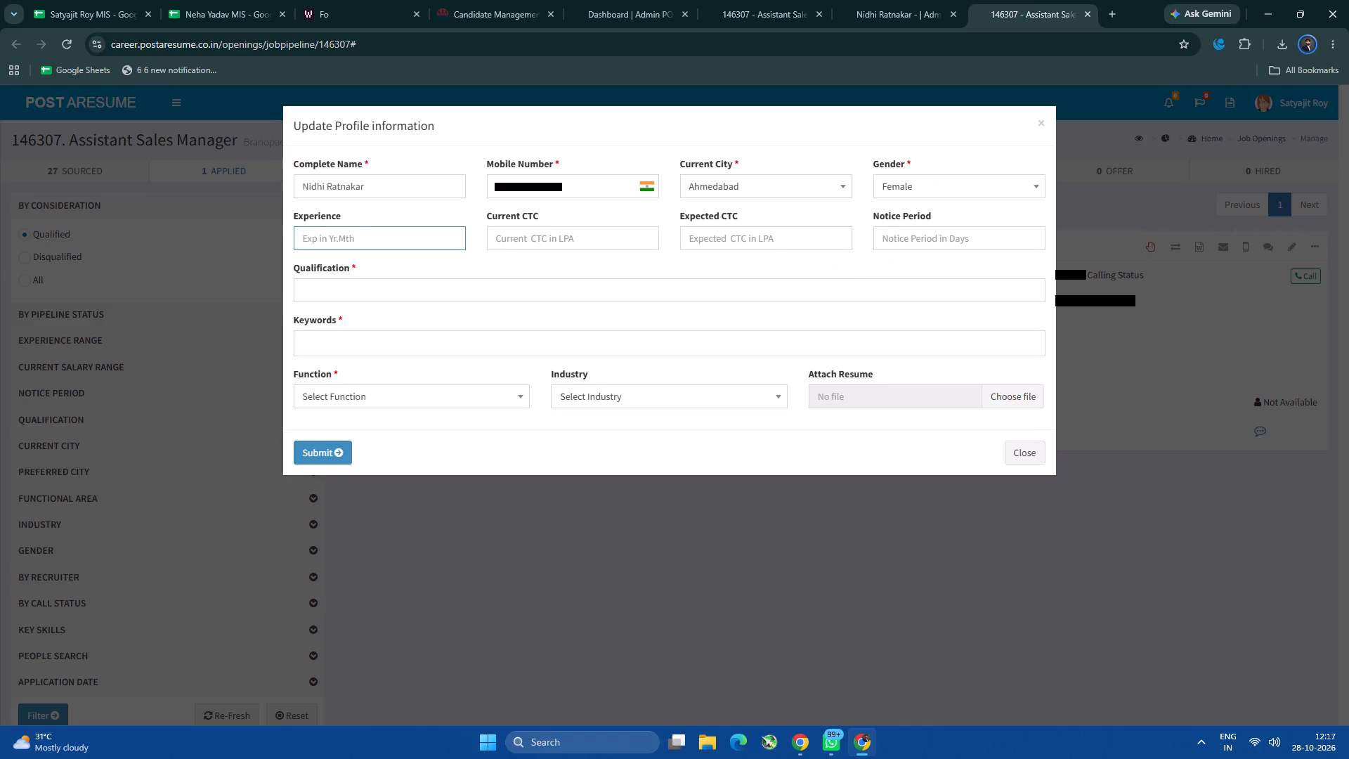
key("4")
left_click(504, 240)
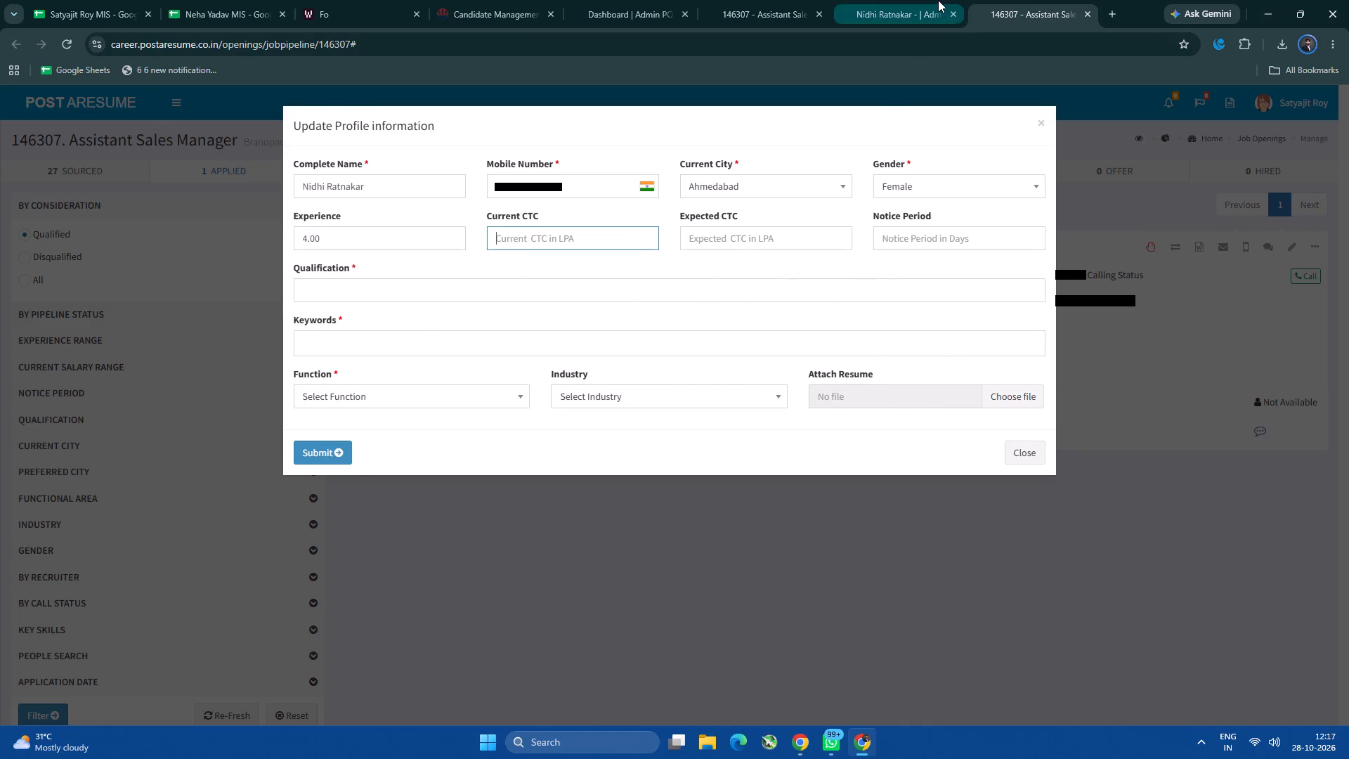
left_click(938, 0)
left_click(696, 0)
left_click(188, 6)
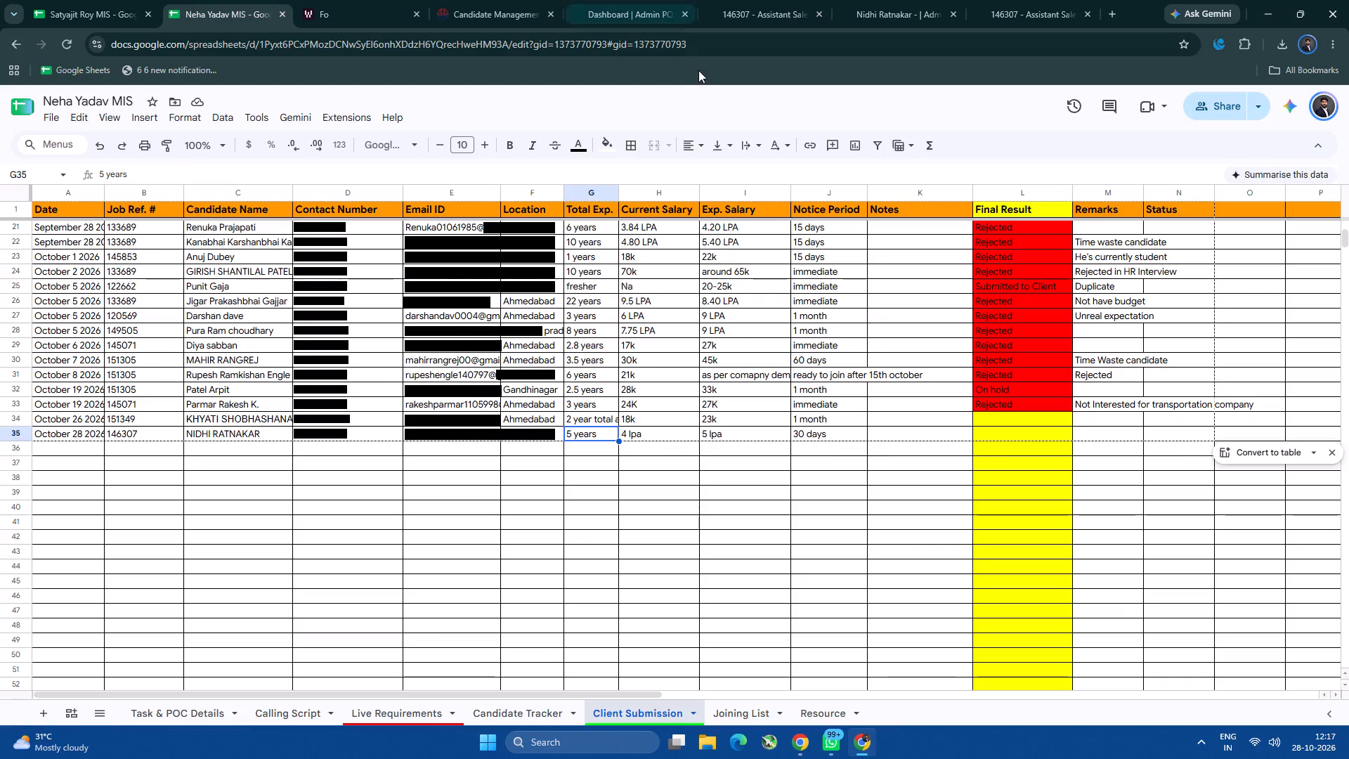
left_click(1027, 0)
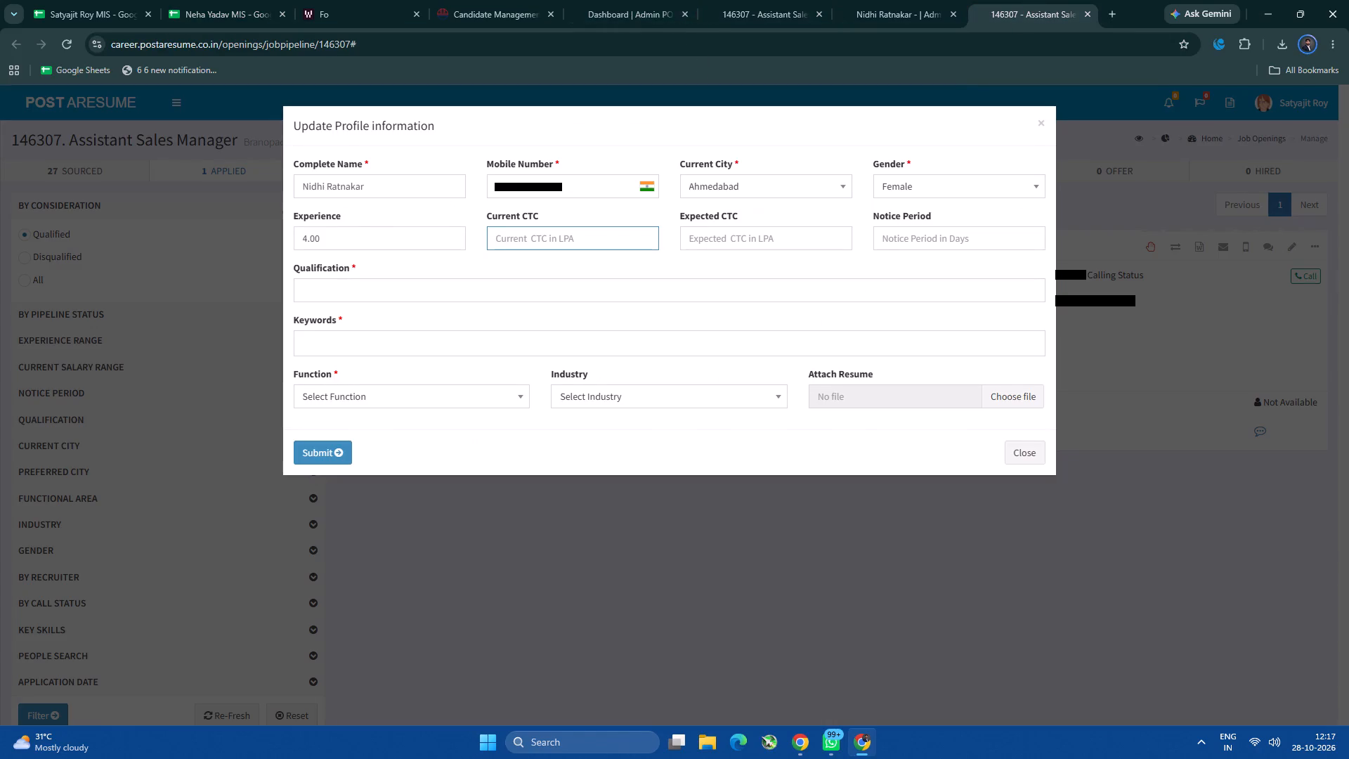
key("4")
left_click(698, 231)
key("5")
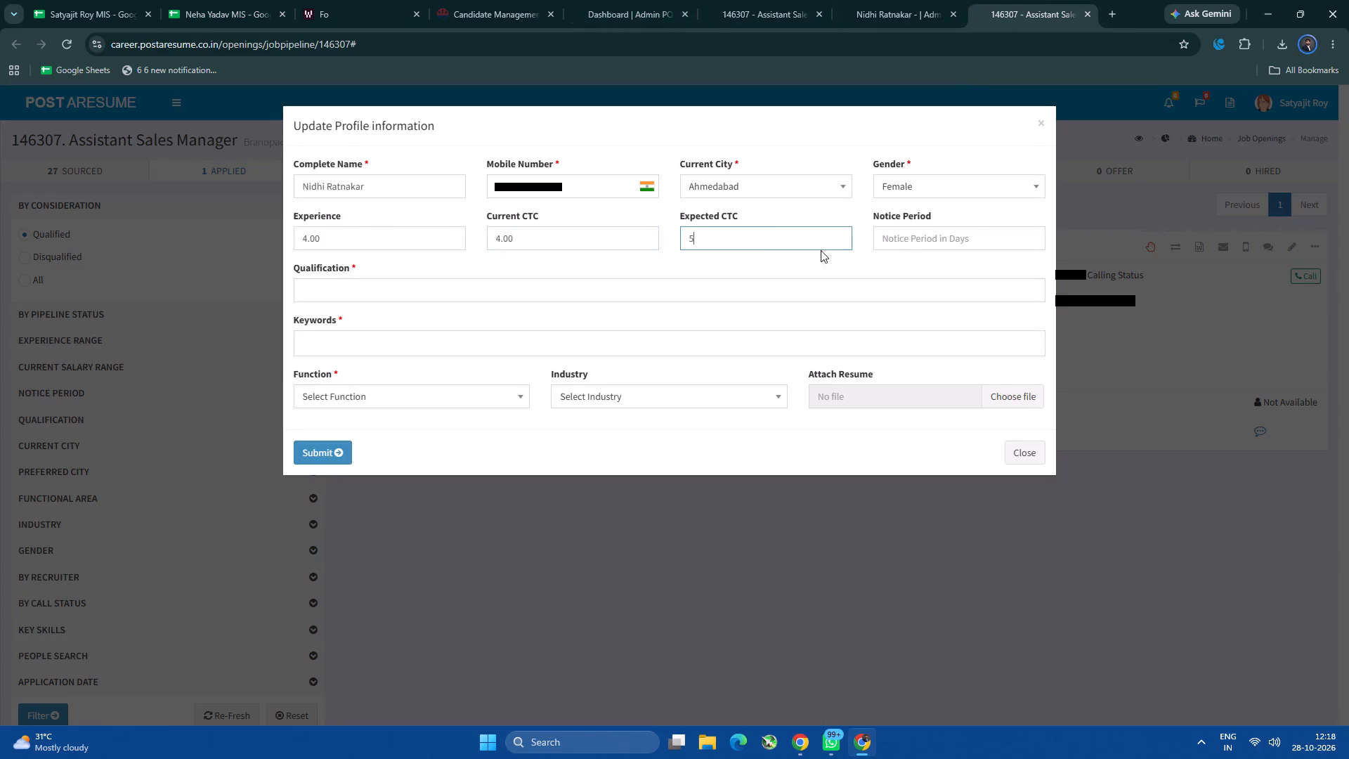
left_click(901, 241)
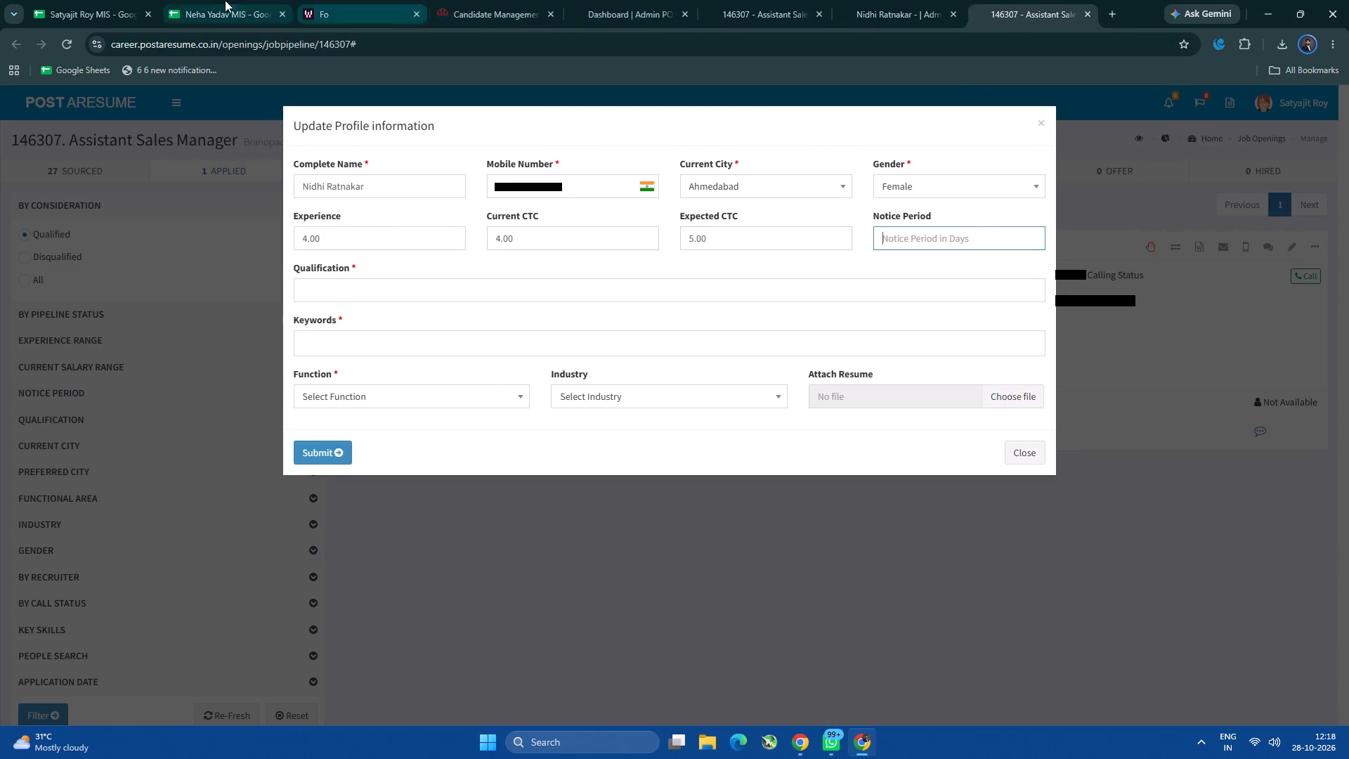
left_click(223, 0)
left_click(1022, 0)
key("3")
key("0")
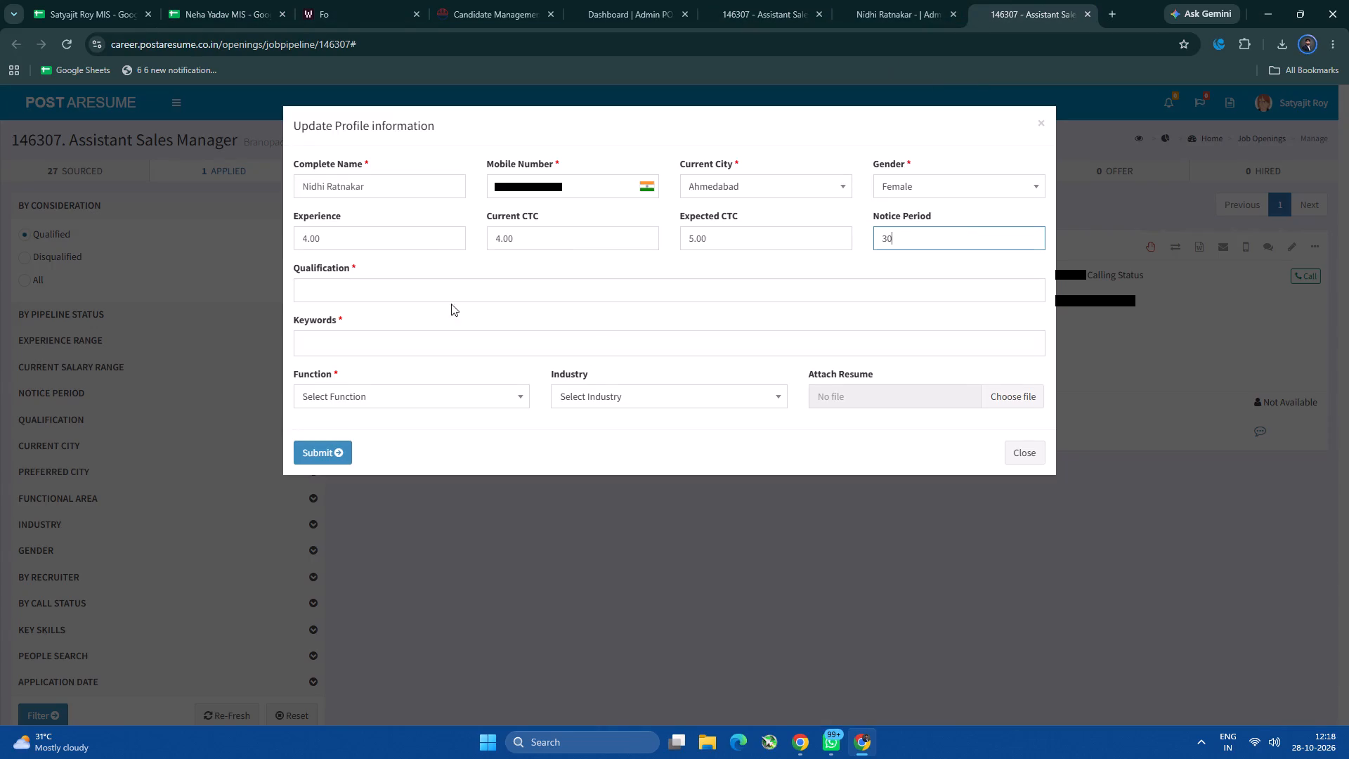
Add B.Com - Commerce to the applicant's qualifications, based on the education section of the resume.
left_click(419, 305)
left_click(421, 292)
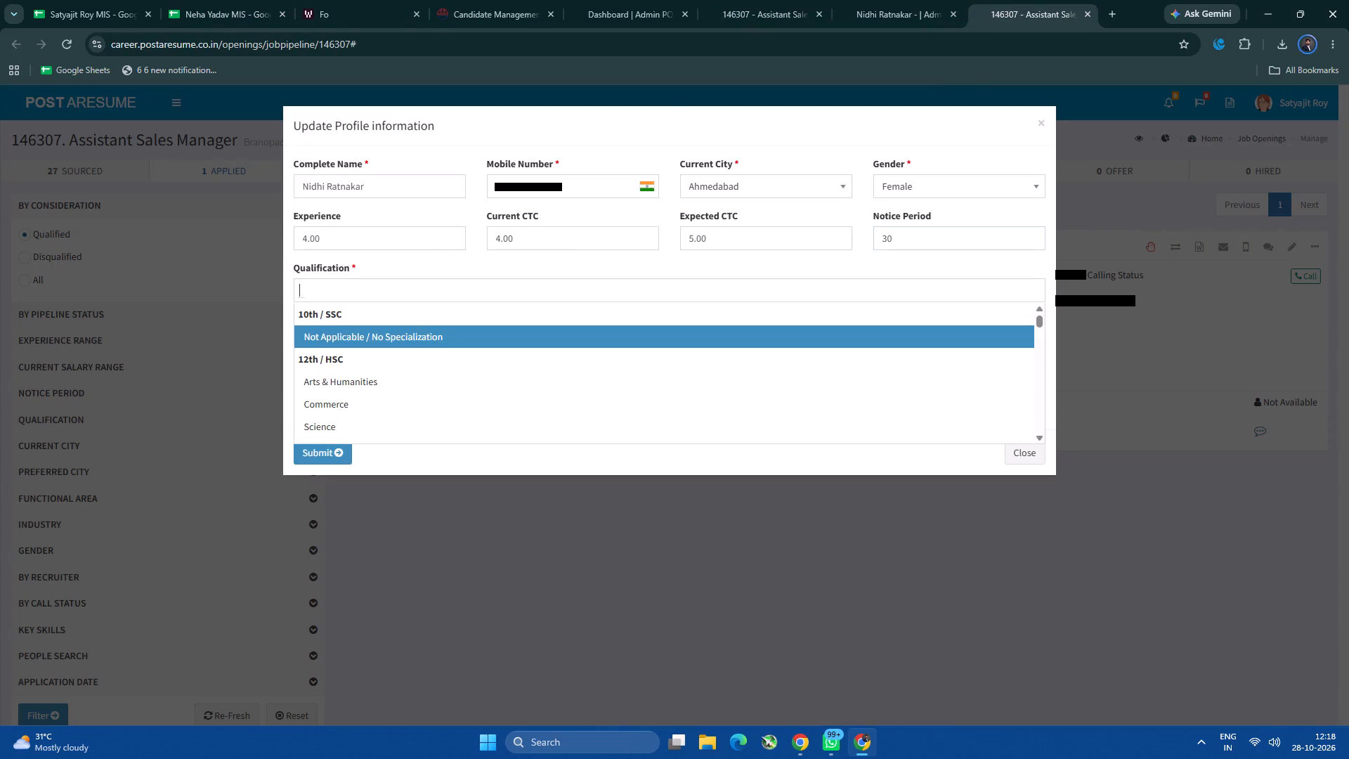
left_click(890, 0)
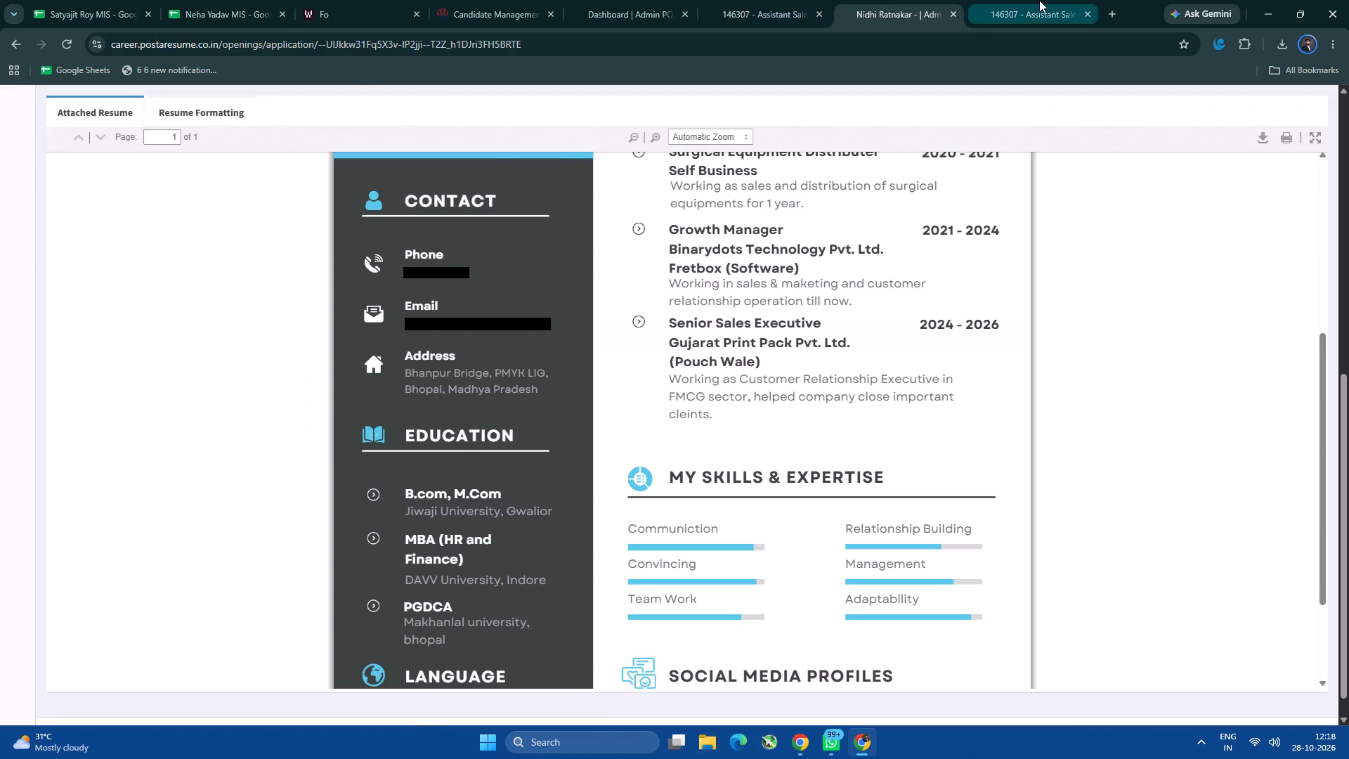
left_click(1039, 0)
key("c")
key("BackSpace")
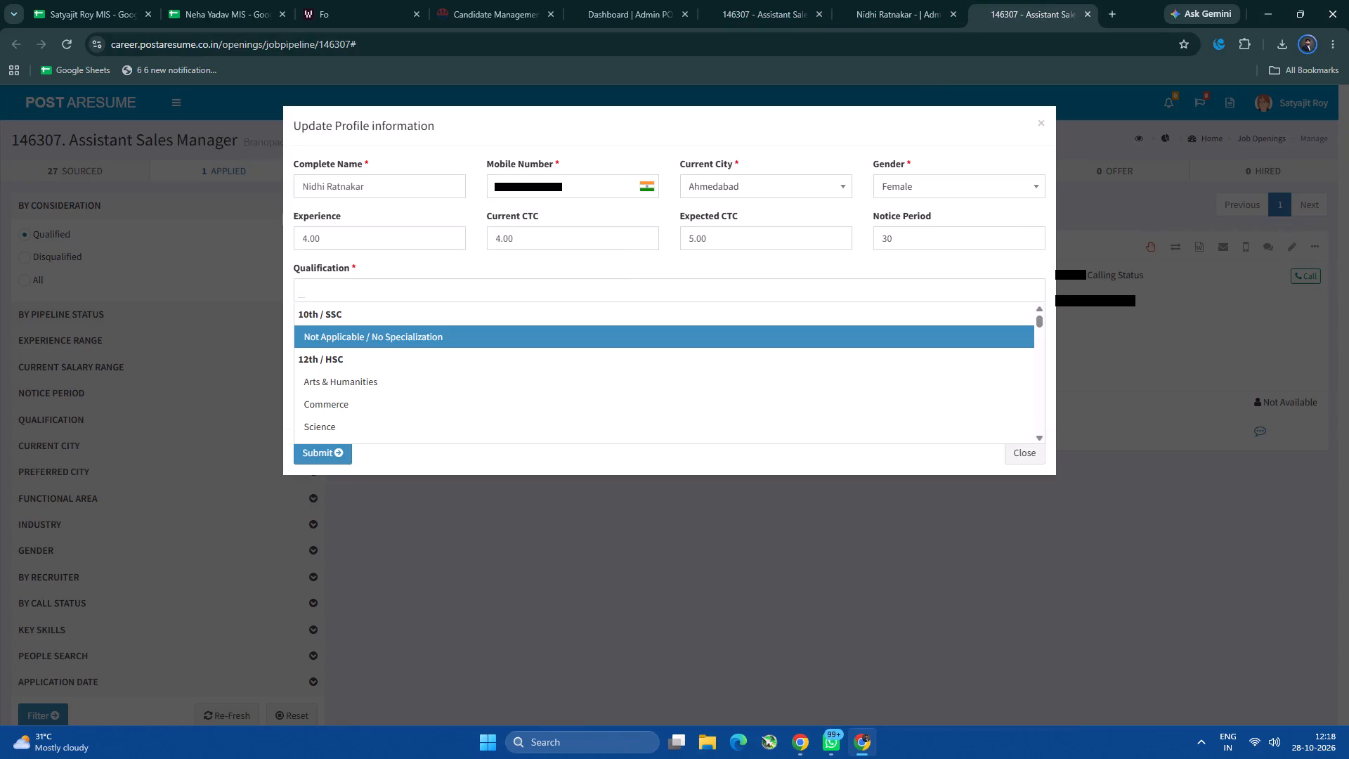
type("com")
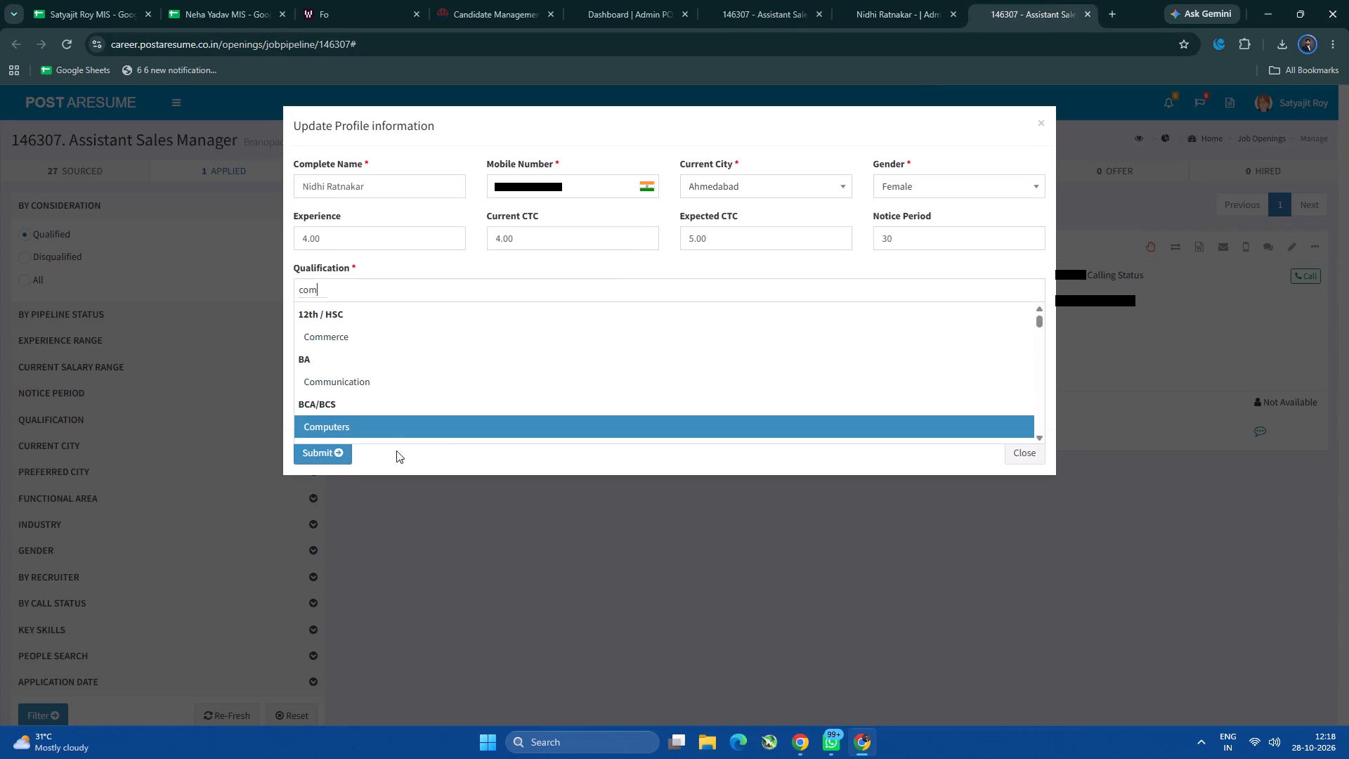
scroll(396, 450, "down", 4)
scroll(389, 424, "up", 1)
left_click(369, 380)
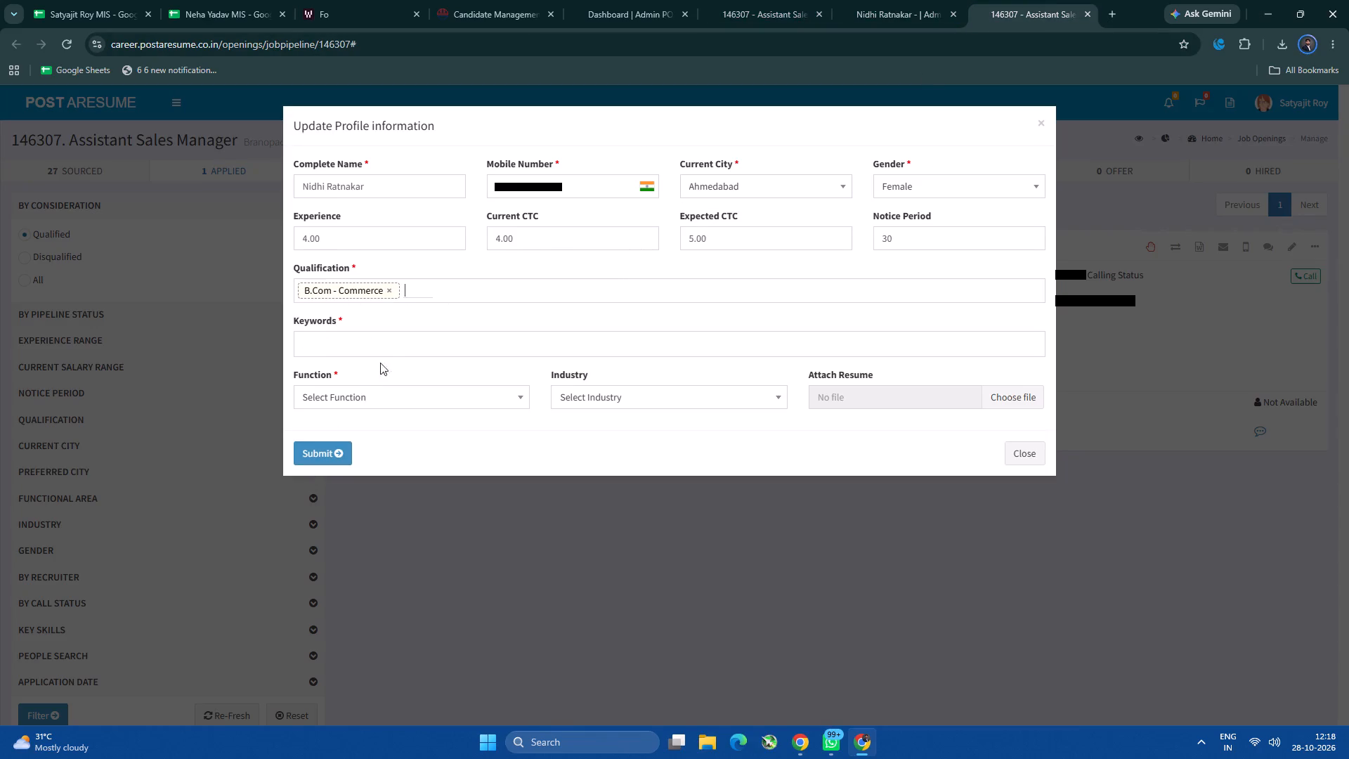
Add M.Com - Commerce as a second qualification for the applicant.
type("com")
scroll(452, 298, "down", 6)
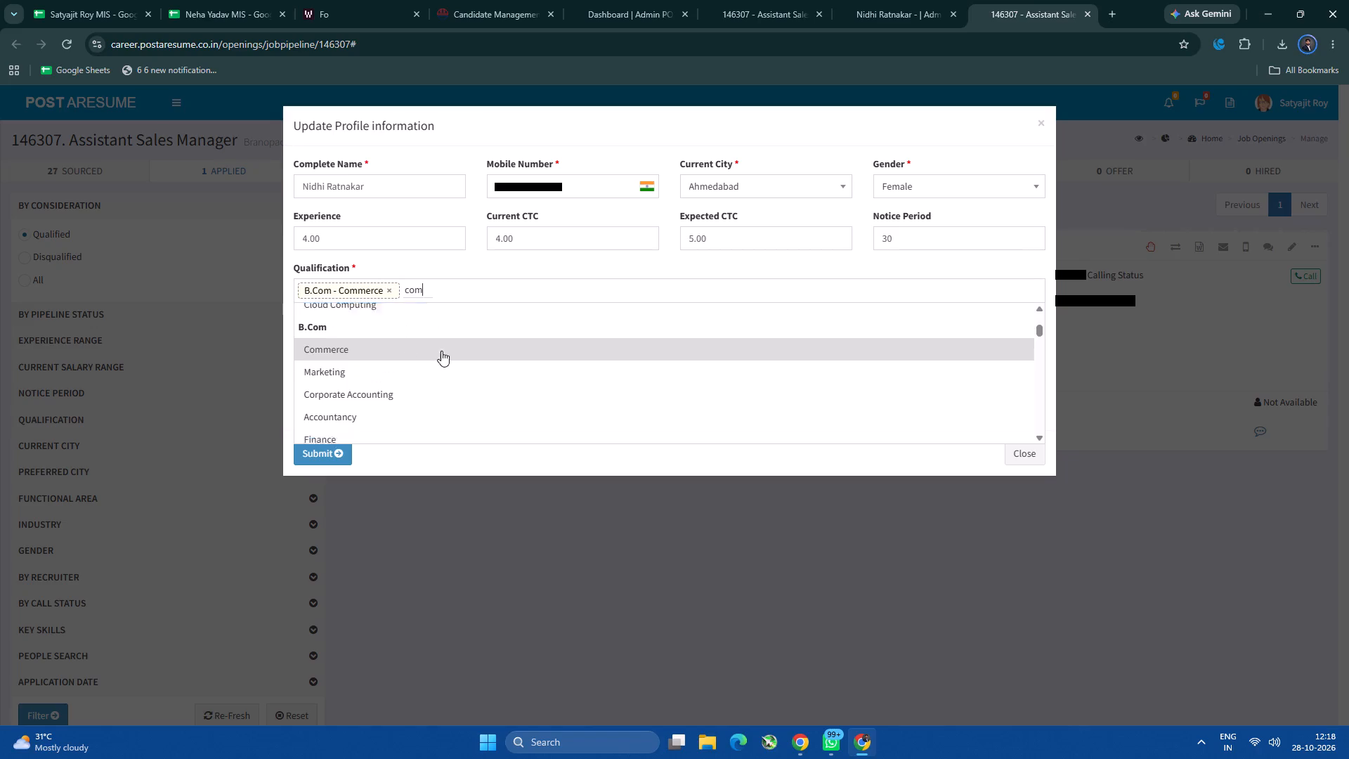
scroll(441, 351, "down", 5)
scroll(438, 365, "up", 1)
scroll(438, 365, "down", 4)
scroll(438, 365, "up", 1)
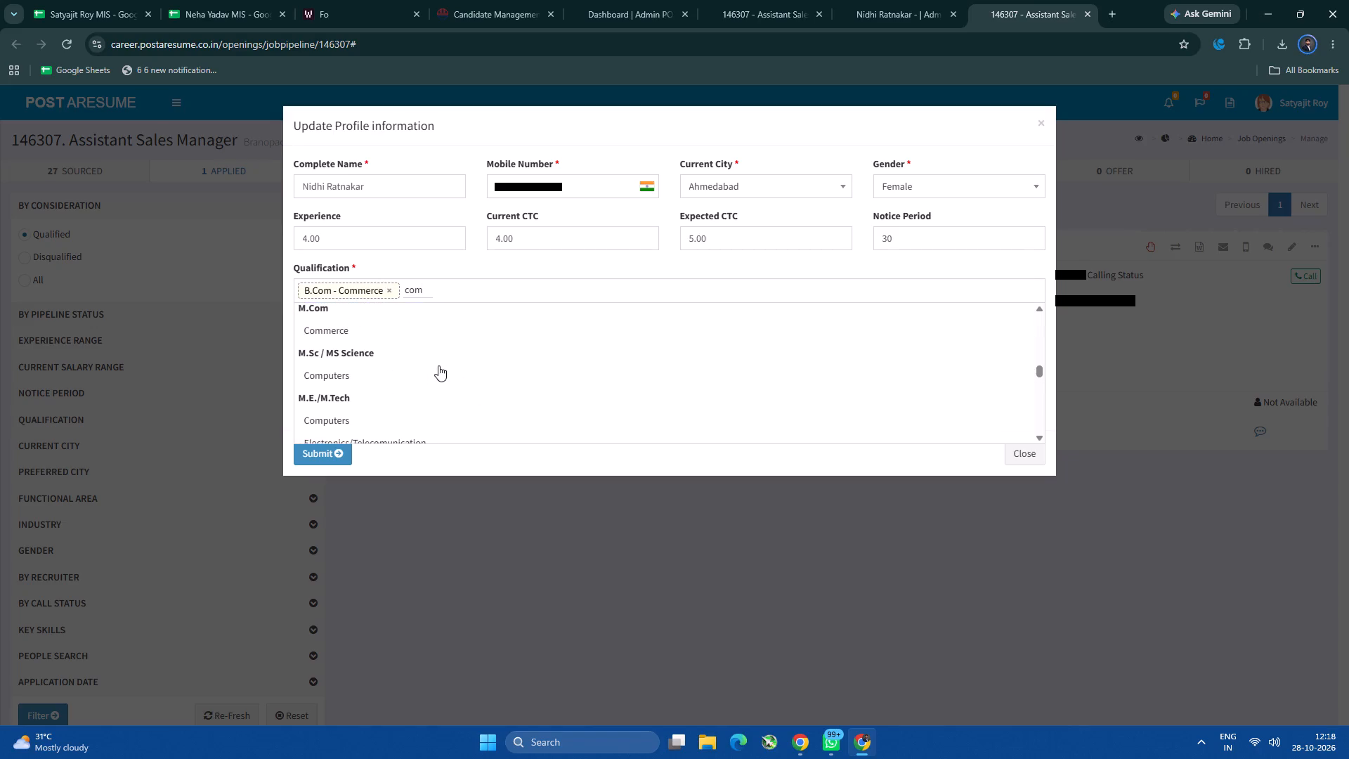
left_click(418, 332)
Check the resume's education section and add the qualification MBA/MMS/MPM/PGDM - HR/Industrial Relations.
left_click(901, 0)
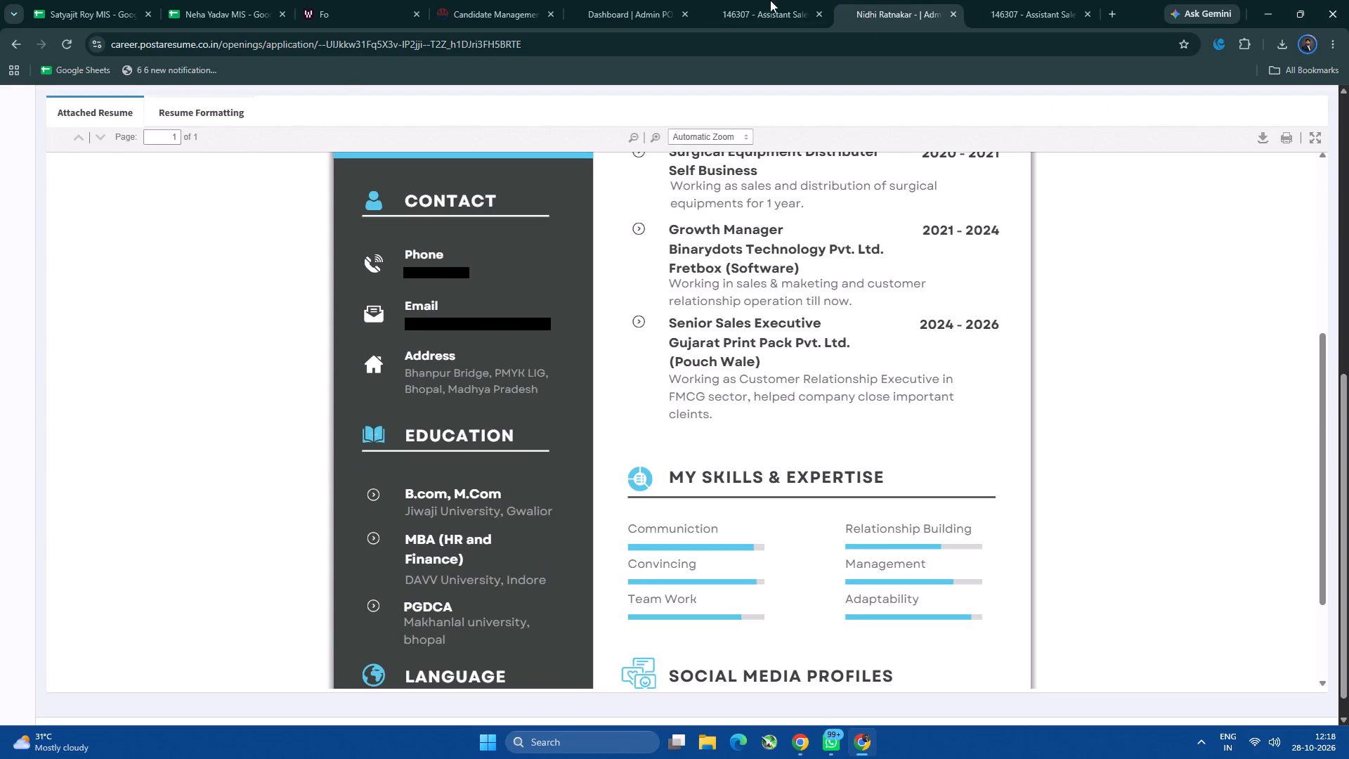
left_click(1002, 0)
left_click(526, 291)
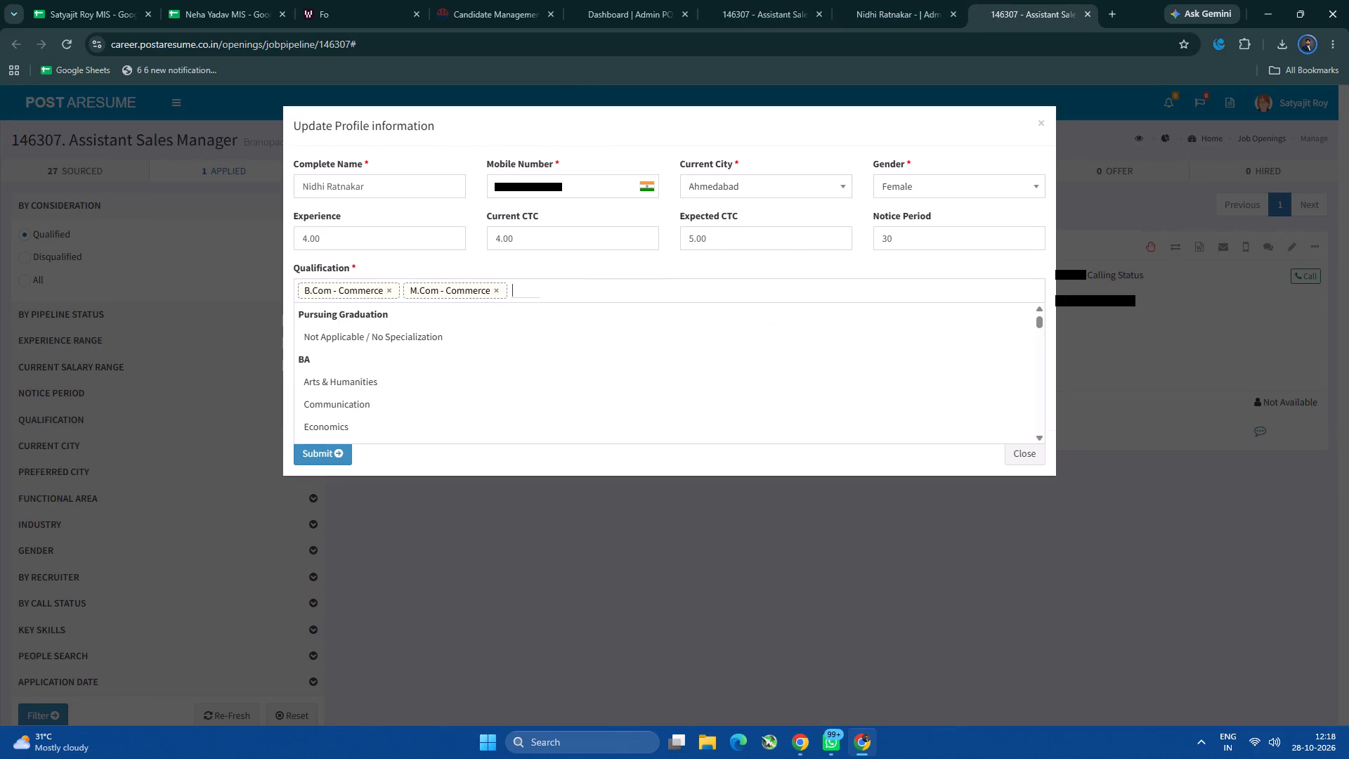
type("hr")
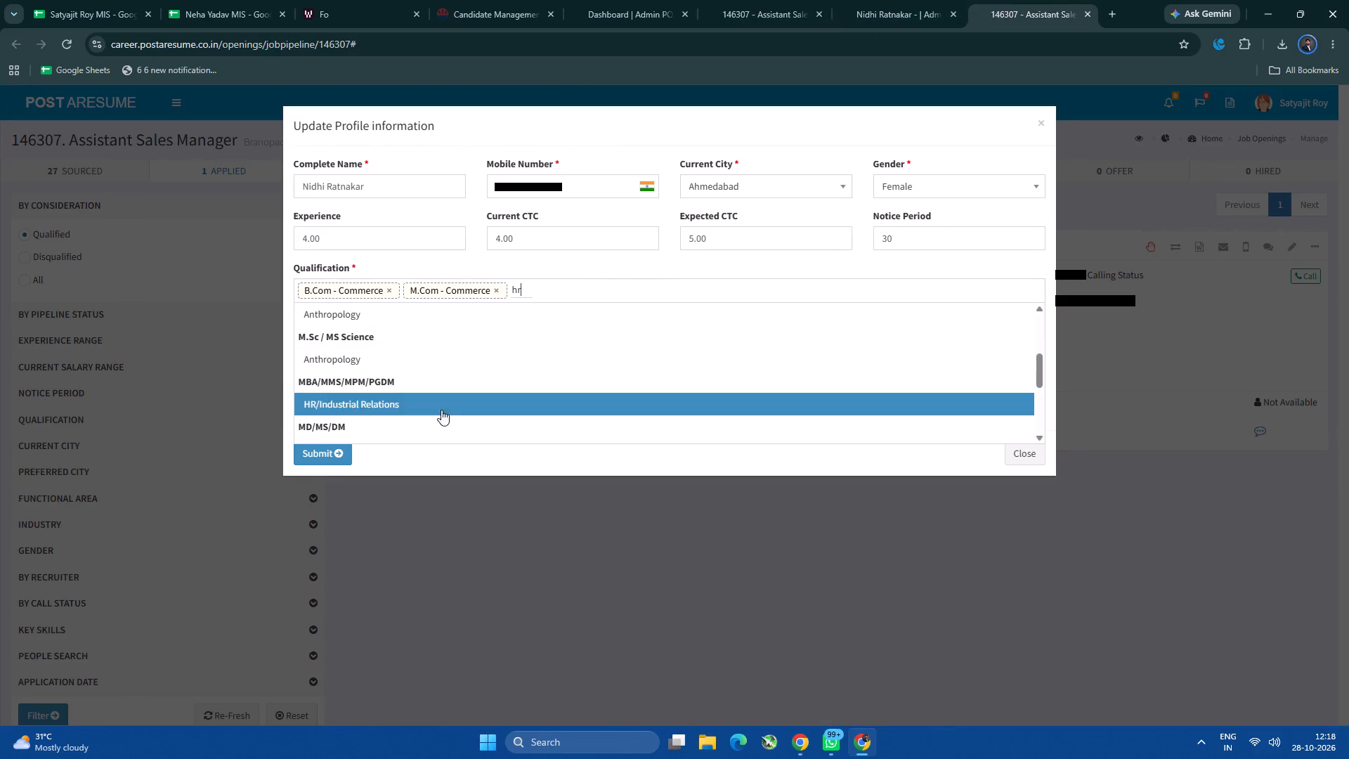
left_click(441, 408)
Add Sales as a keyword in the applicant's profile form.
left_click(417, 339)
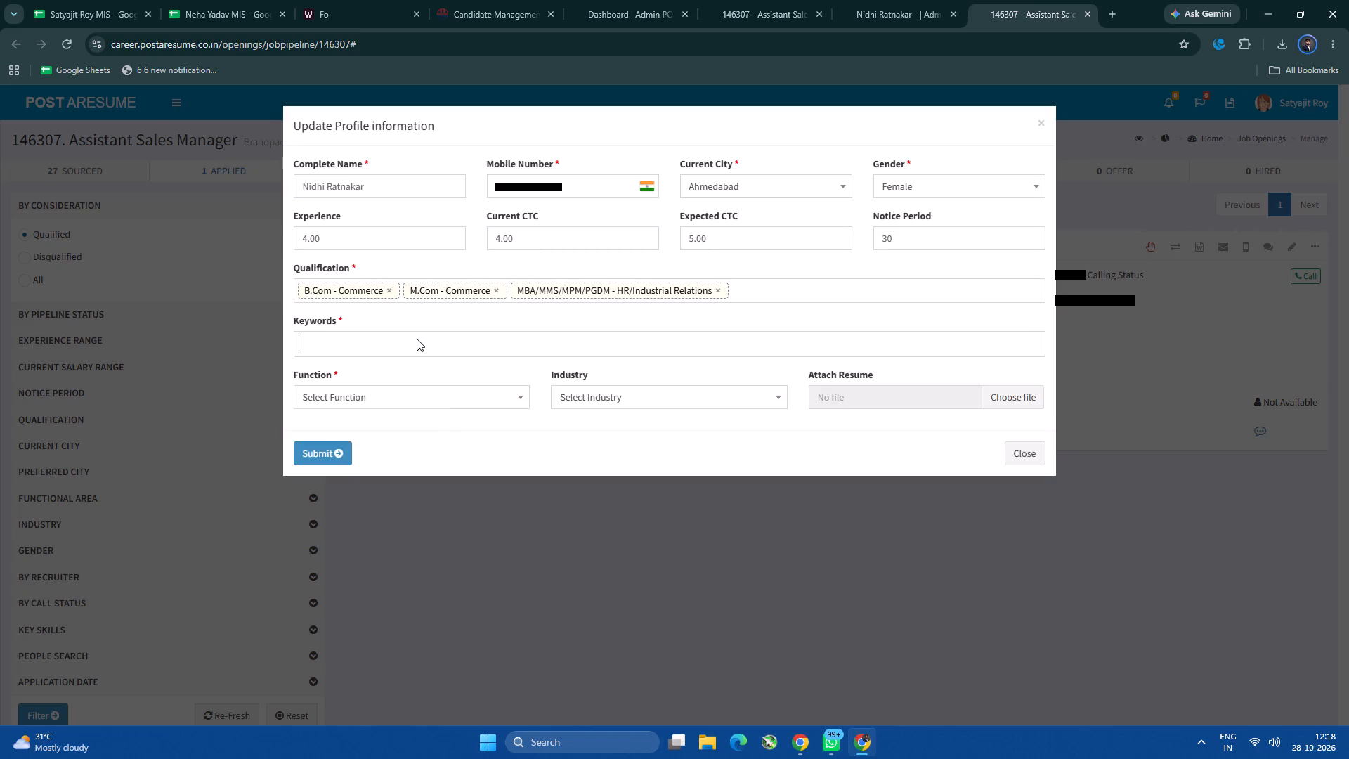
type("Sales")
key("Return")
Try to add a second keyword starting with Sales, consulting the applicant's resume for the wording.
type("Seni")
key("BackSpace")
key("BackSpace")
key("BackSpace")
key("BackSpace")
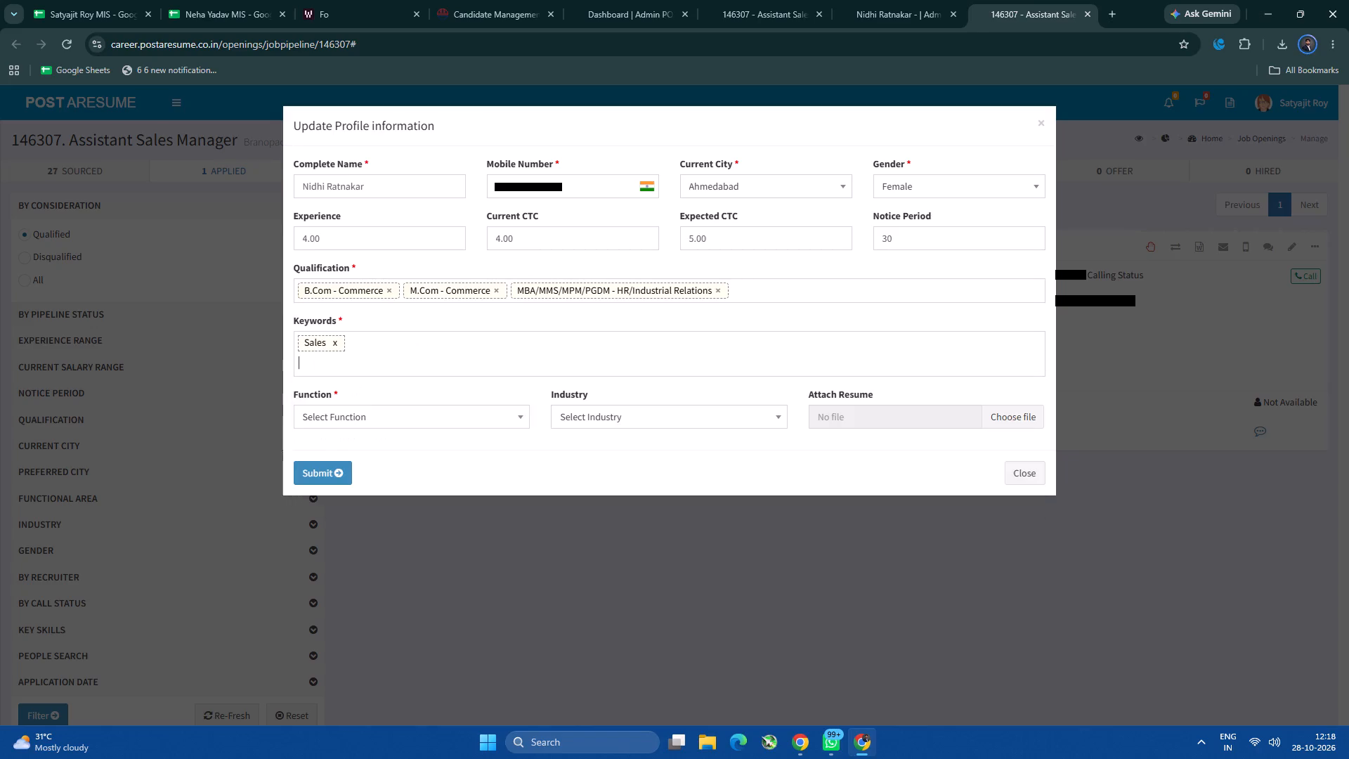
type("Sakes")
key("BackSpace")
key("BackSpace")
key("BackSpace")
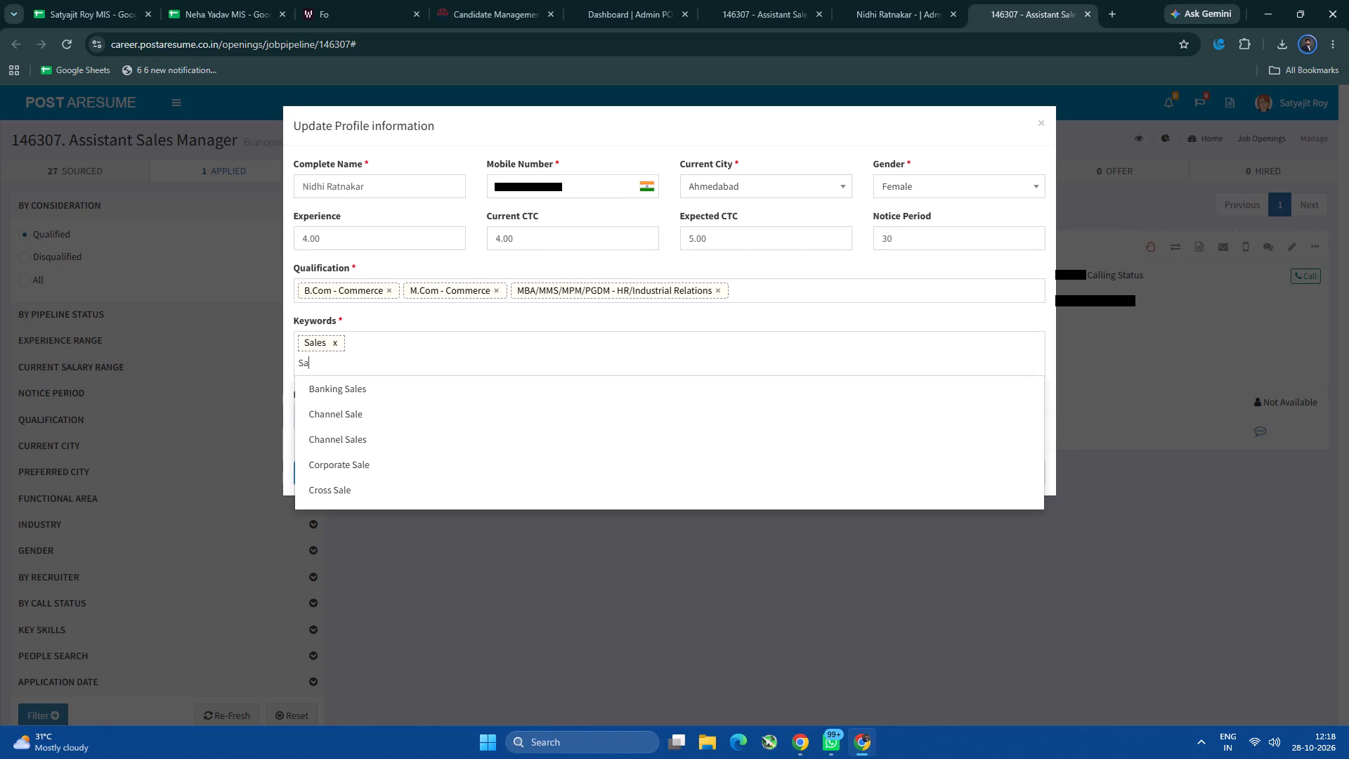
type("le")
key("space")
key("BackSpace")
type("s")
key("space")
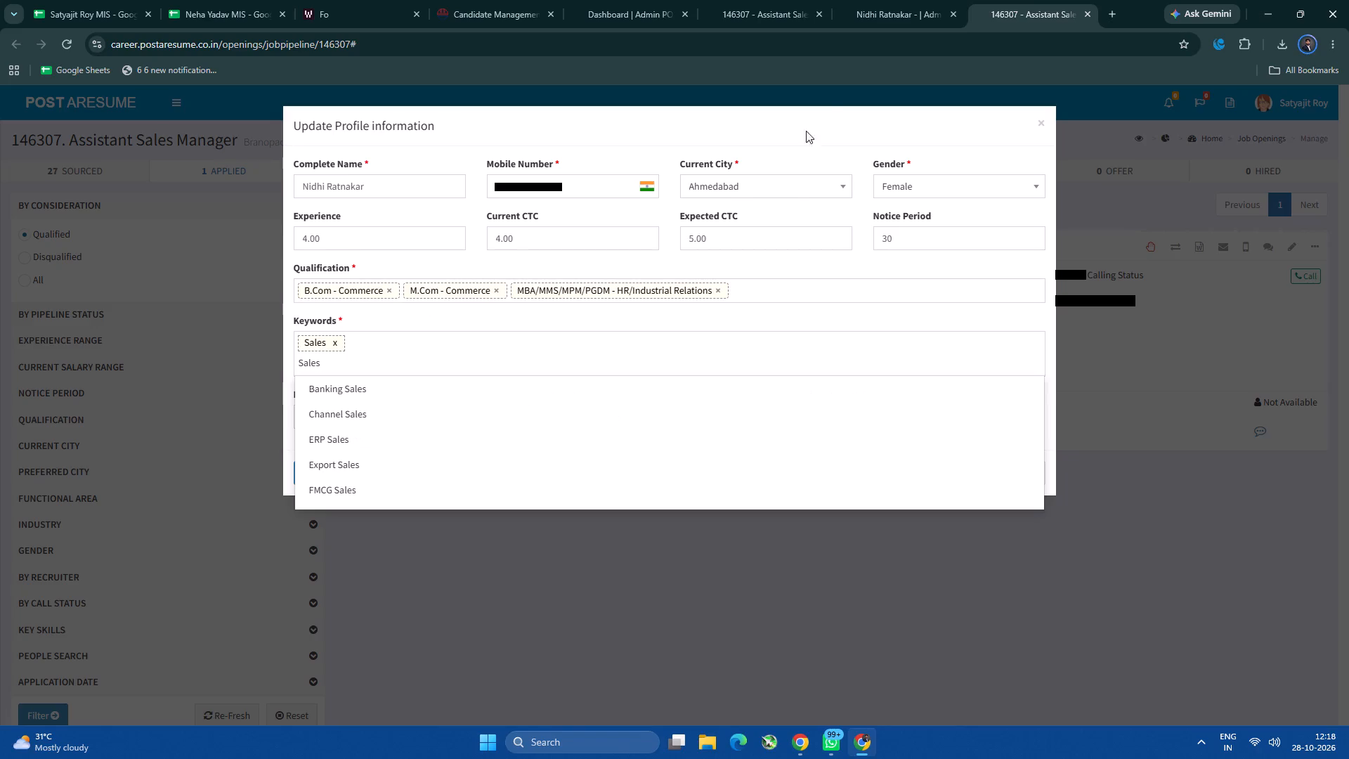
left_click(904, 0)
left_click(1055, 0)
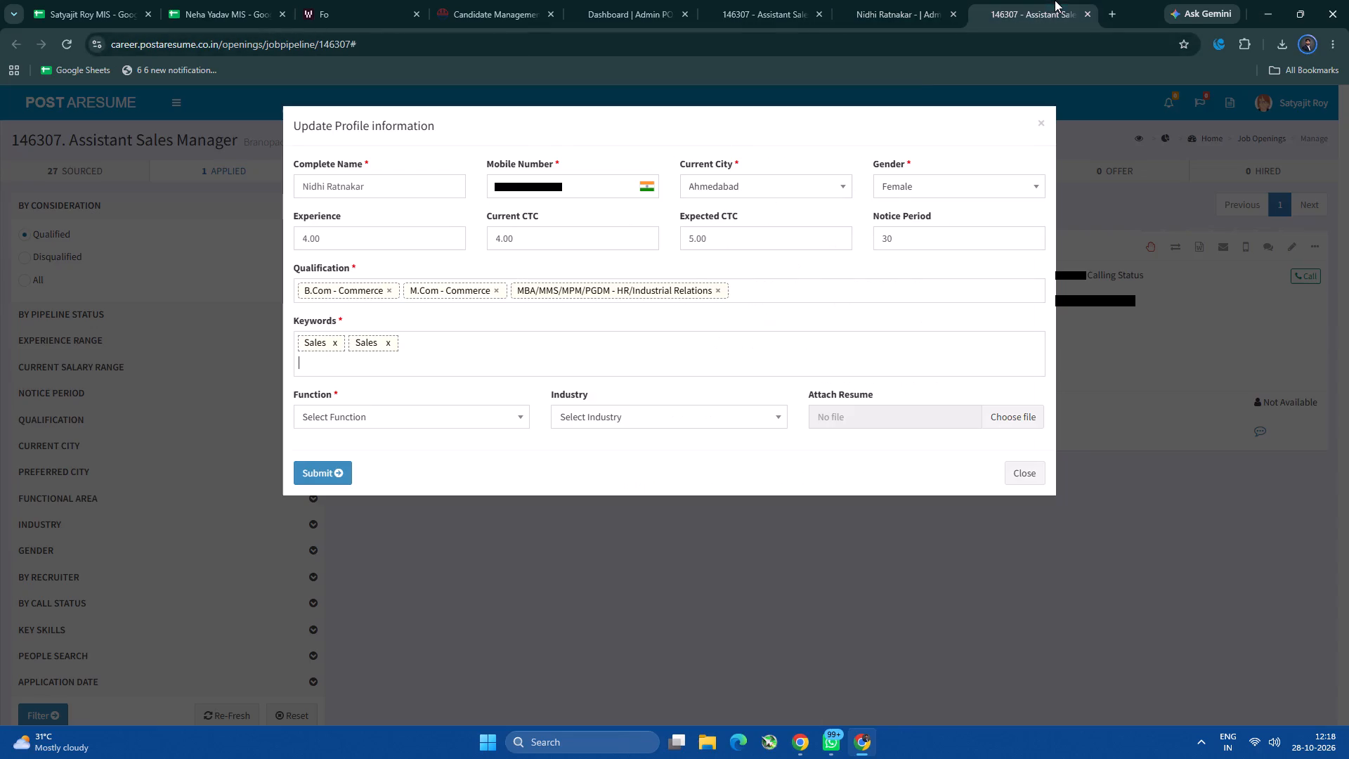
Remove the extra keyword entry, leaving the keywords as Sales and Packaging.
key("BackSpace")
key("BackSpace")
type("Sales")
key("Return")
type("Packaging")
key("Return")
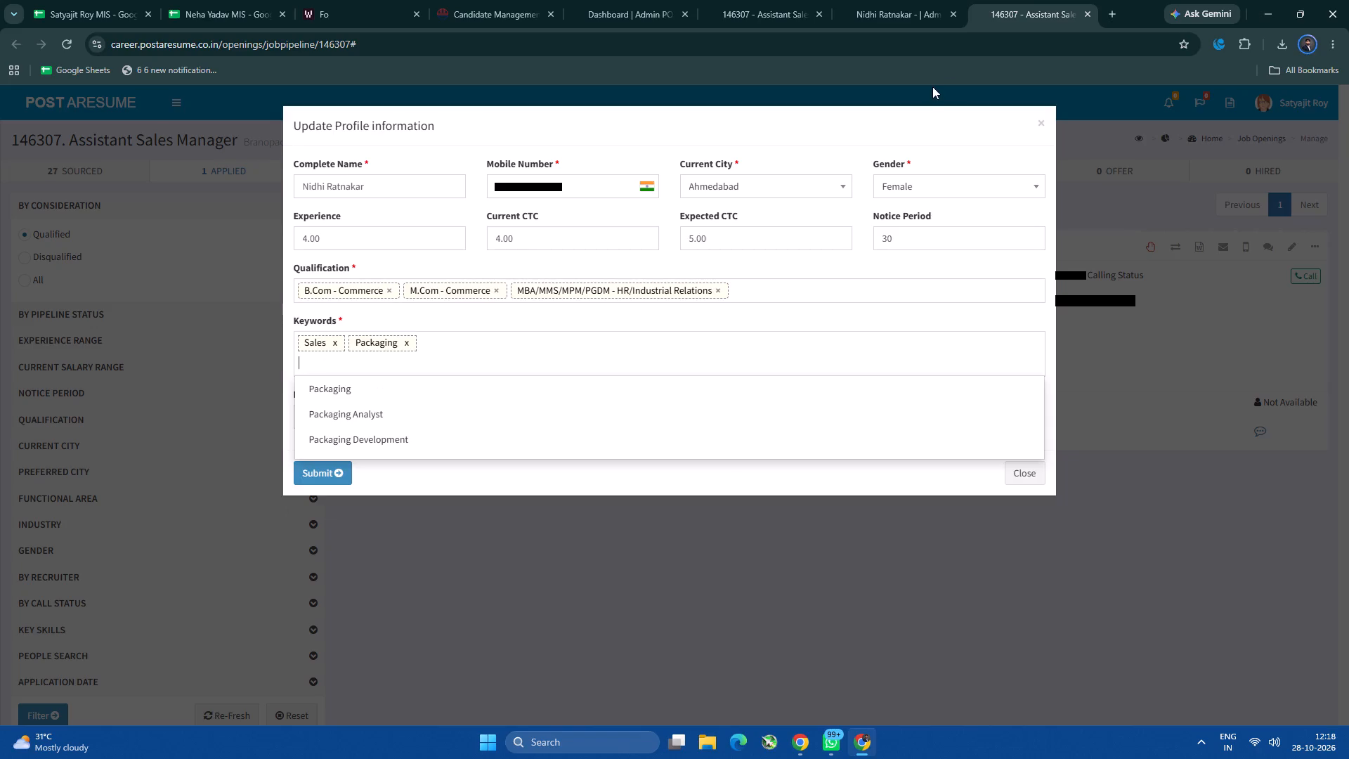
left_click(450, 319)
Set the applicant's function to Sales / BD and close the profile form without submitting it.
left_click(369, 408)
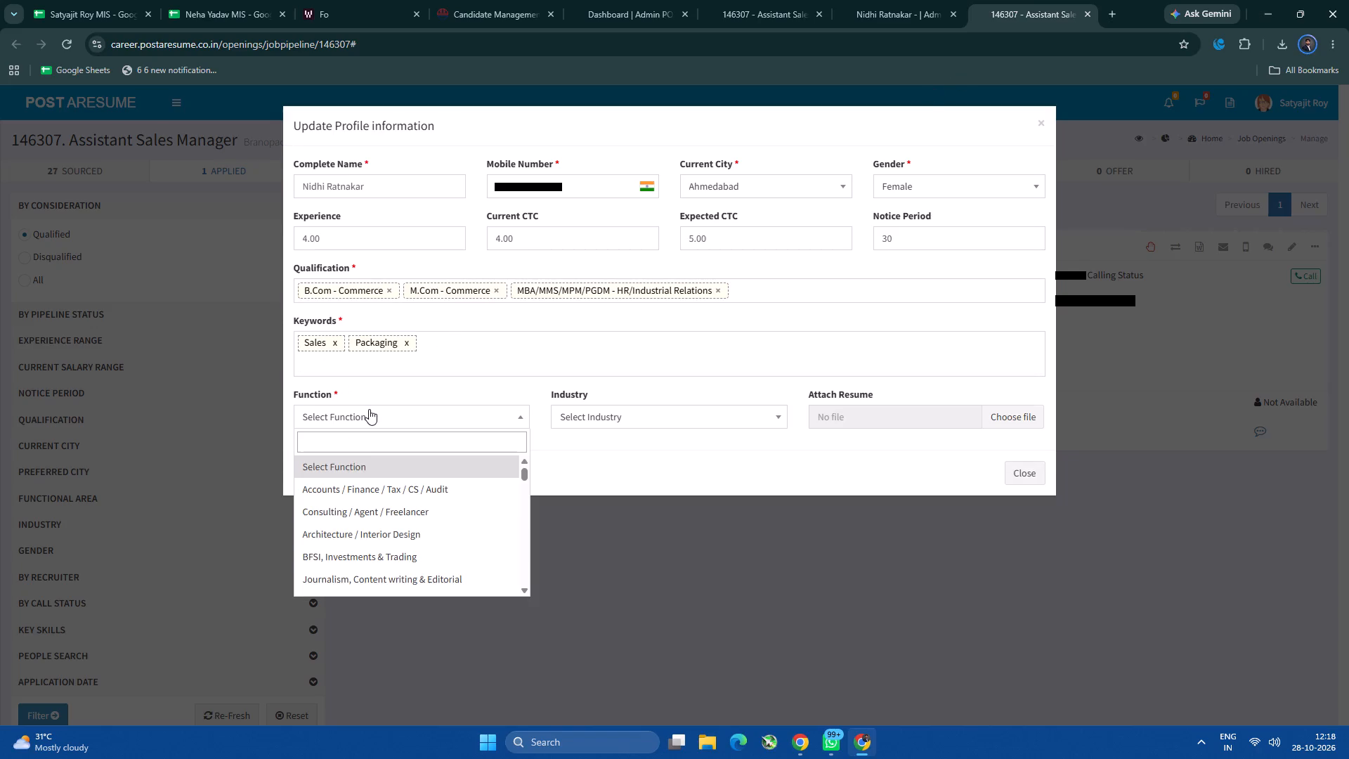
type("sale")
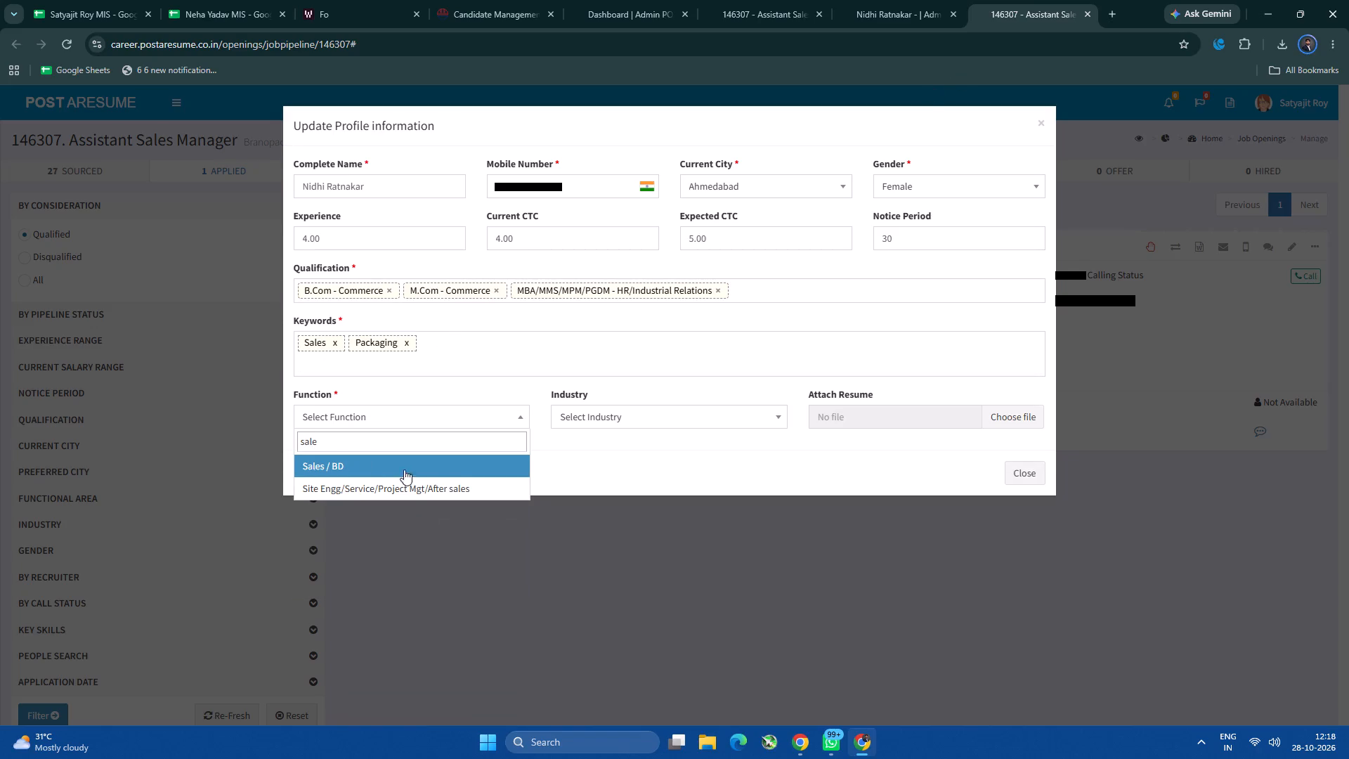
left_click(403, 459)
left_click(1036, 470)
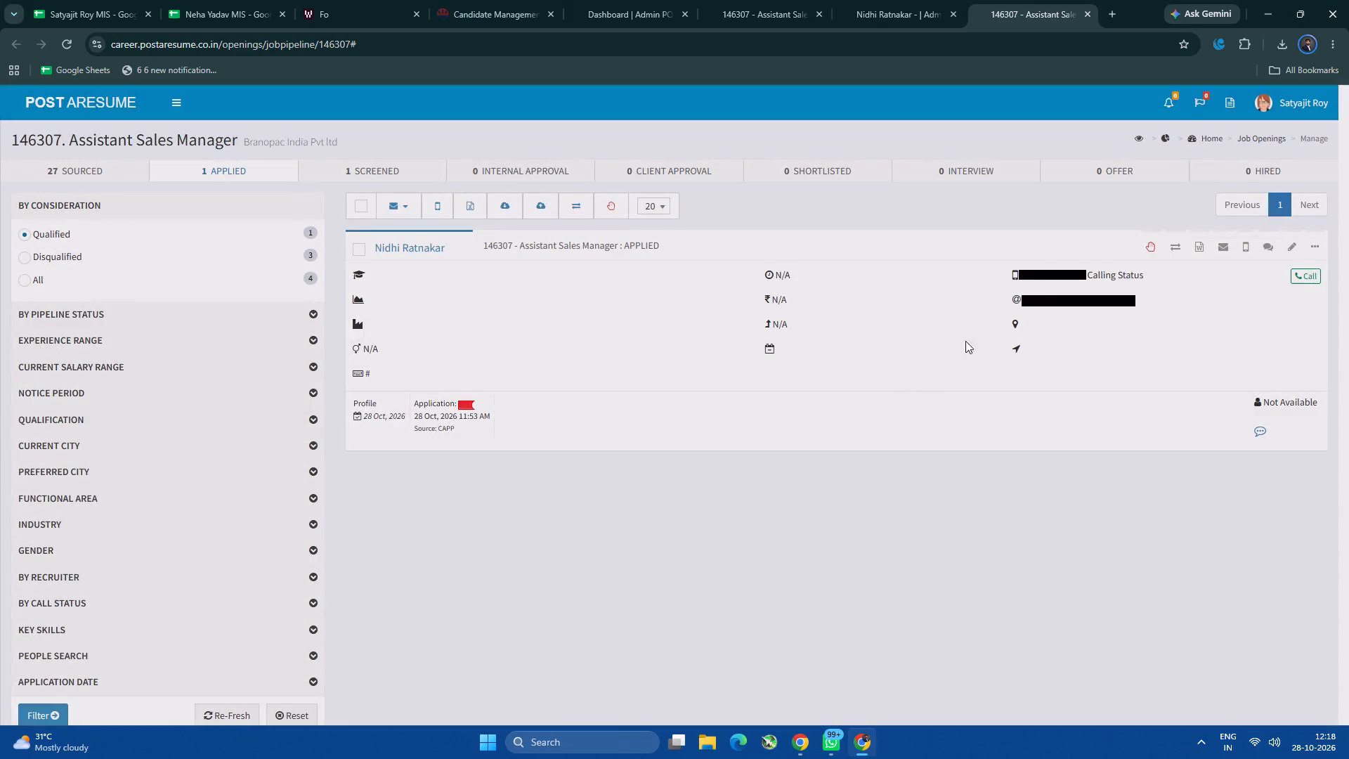
Reopen the Assistant Sales Manager applicant's profile form and set experience to 4 years and current CTC to 4 LPA.
left_click(1292, 246)
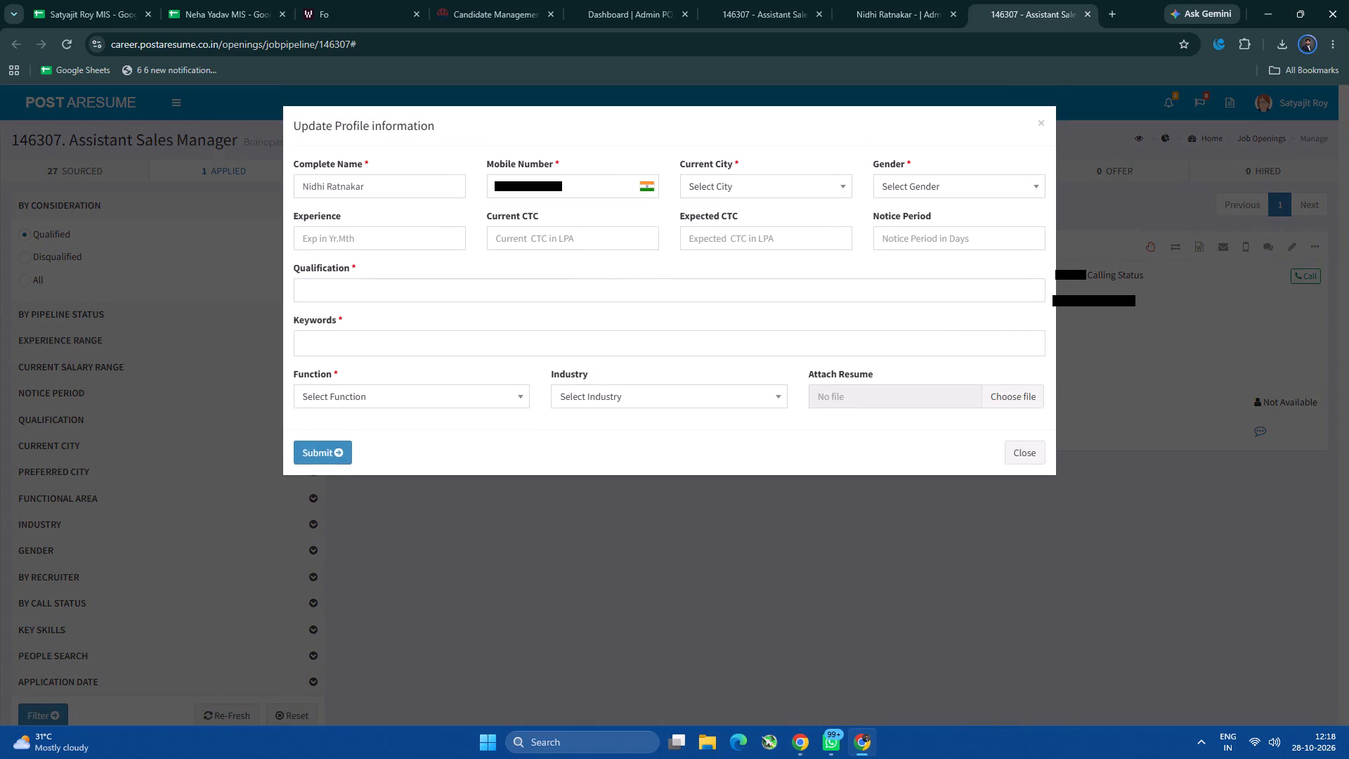
left_click(431, 231)
key("4")
left_click(544, 237)
key("4")
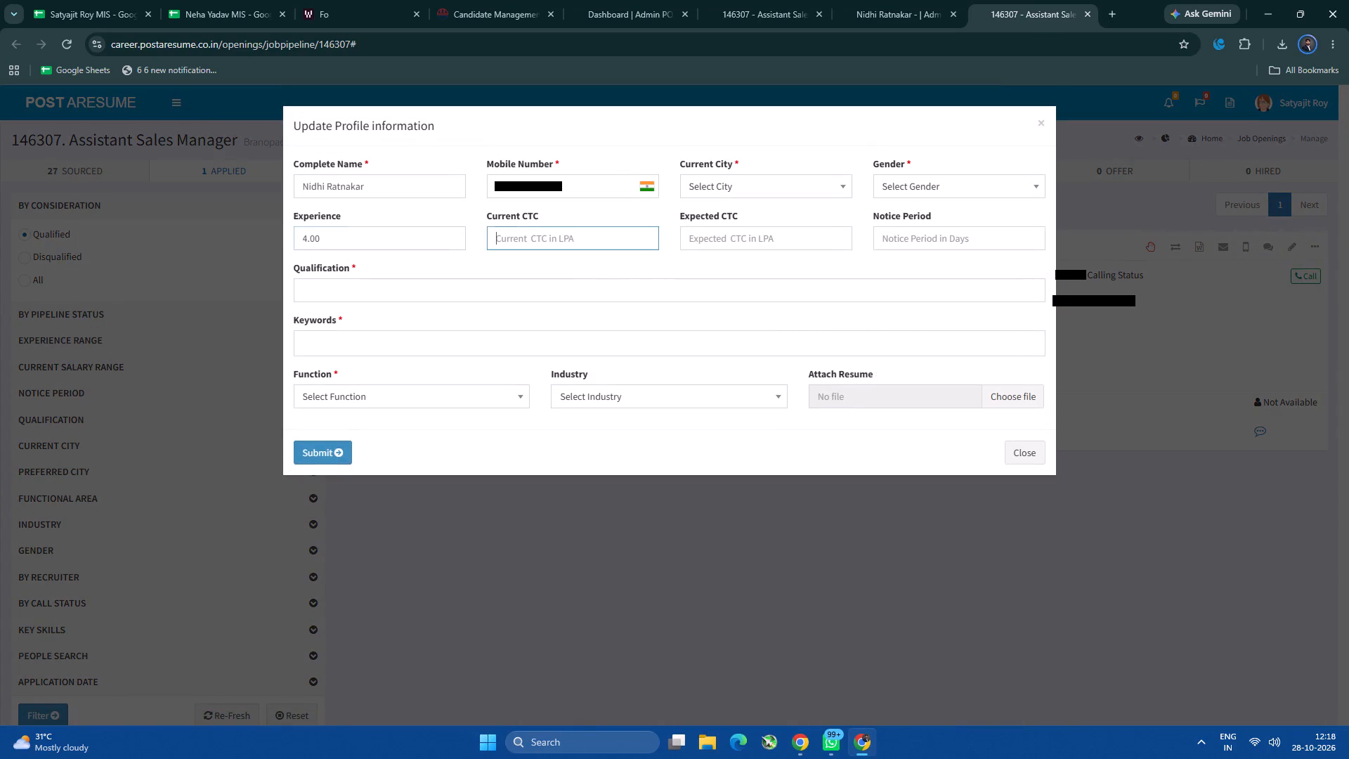
key("BackSpace")
key("5")
key("BackSpace")
key("4")
left_click(929, 0)
left_click(229, 0)
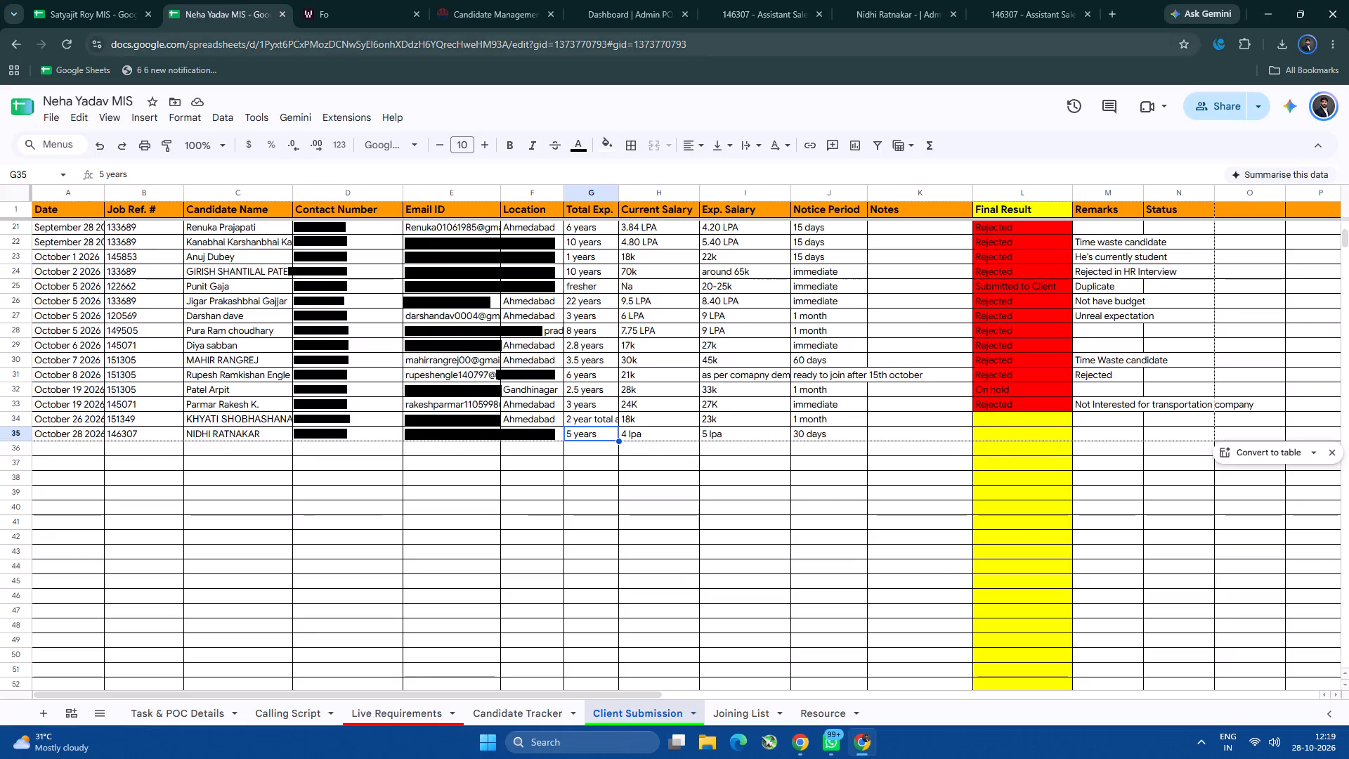
left_click(1012, 0)
left_click(759, 233)
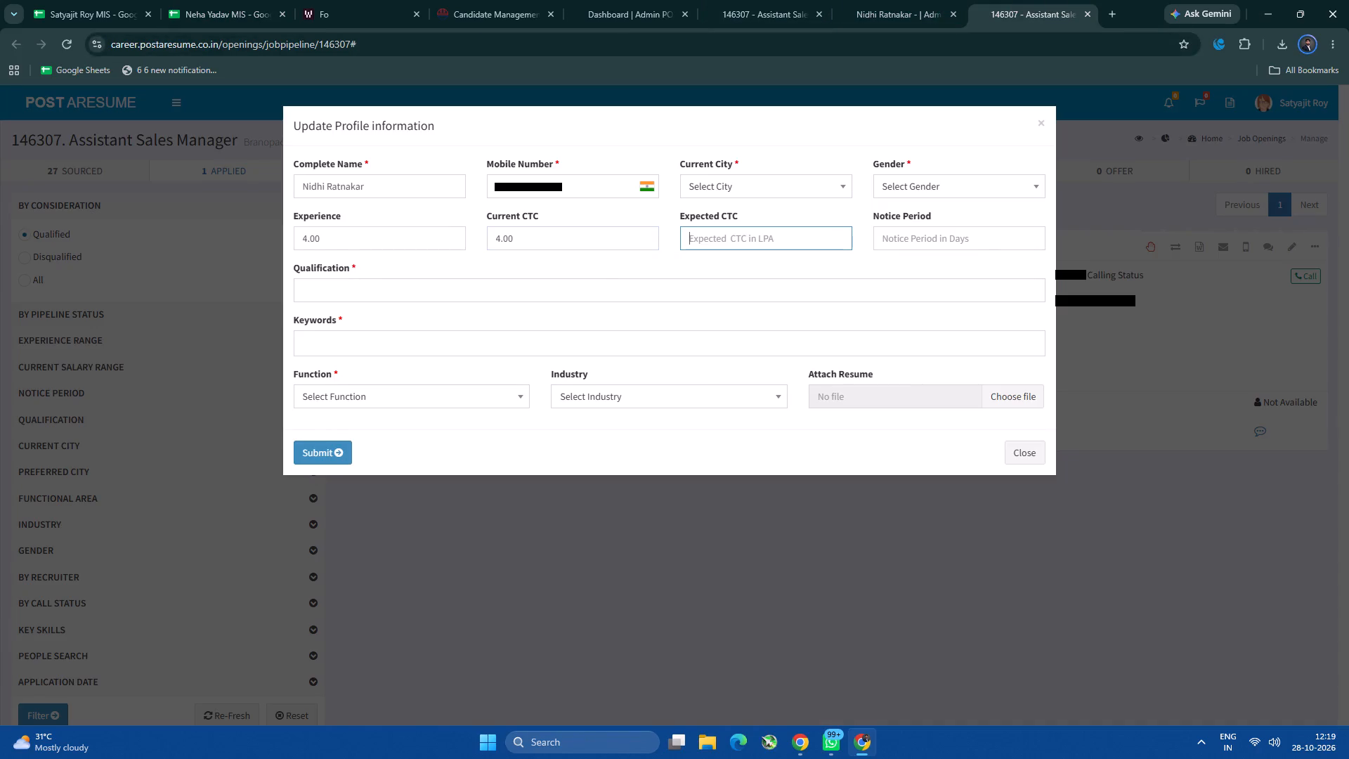
key("5")
left_click(886, 230)
type("30")
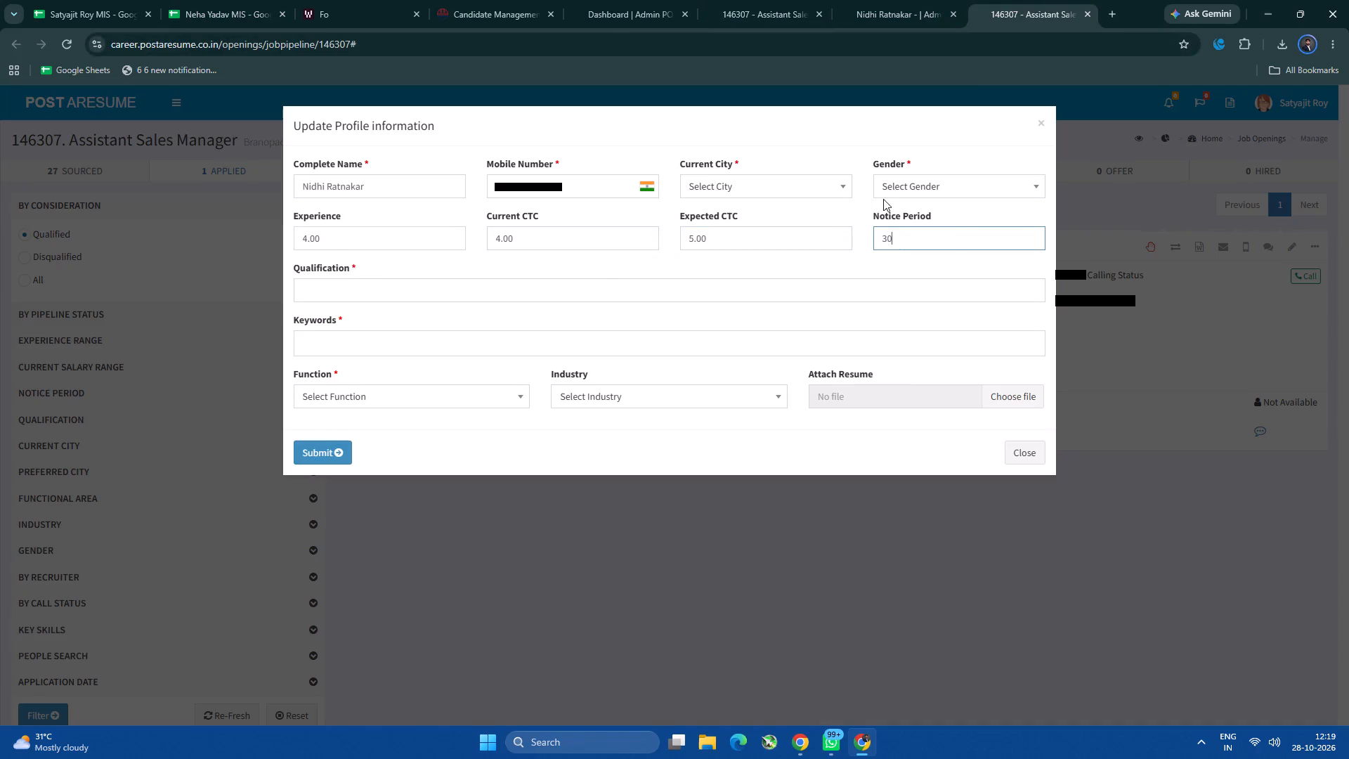
Set the applicant's gender to Male and current city to Ahmedabad.
left_click(924, 176)
left_click(889, 252)
left_click(800, 180)
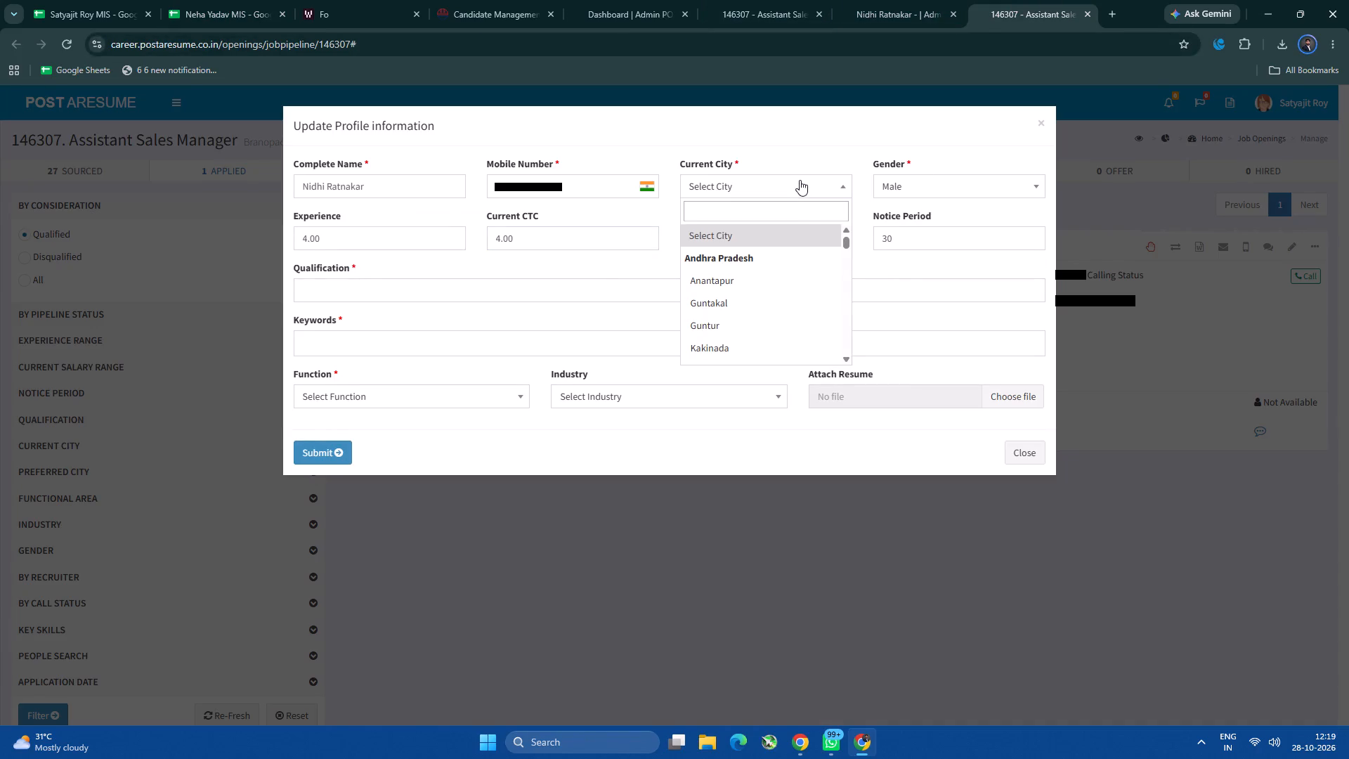
type("ahmed")
left_click(782, 260)
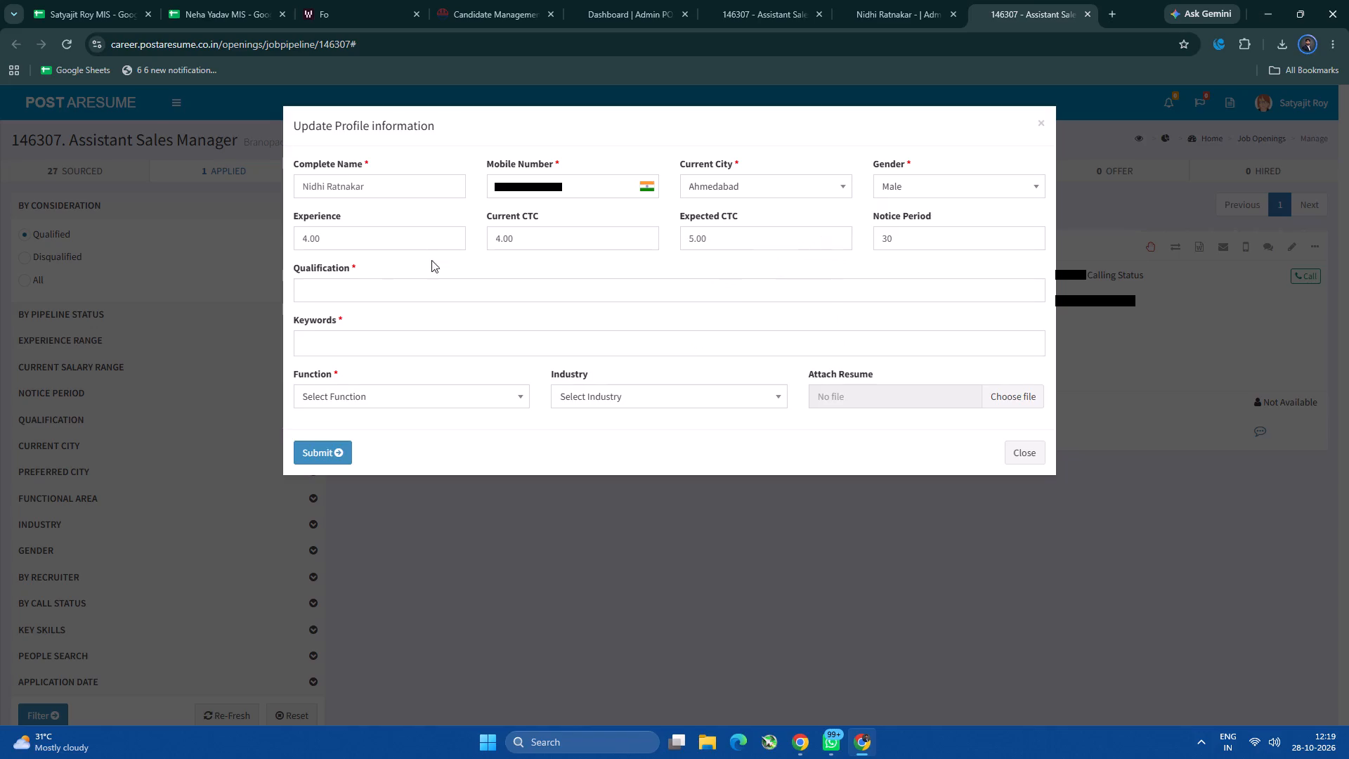
Add B.Com - Commerce as the applicant's first qualification.
left_click(360, 286)
type("com")
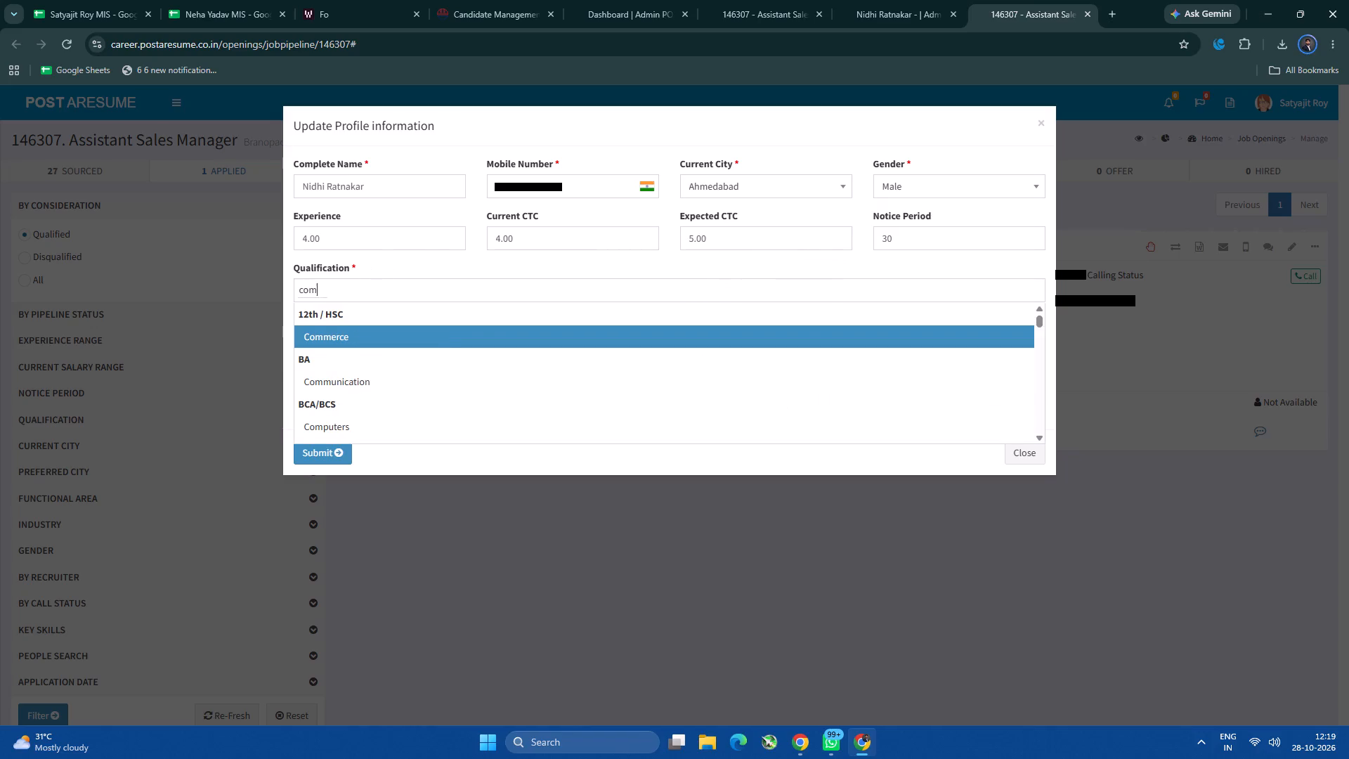
scroll(359, 355, "down", 1)
scroll(342, 433, "down", 2)
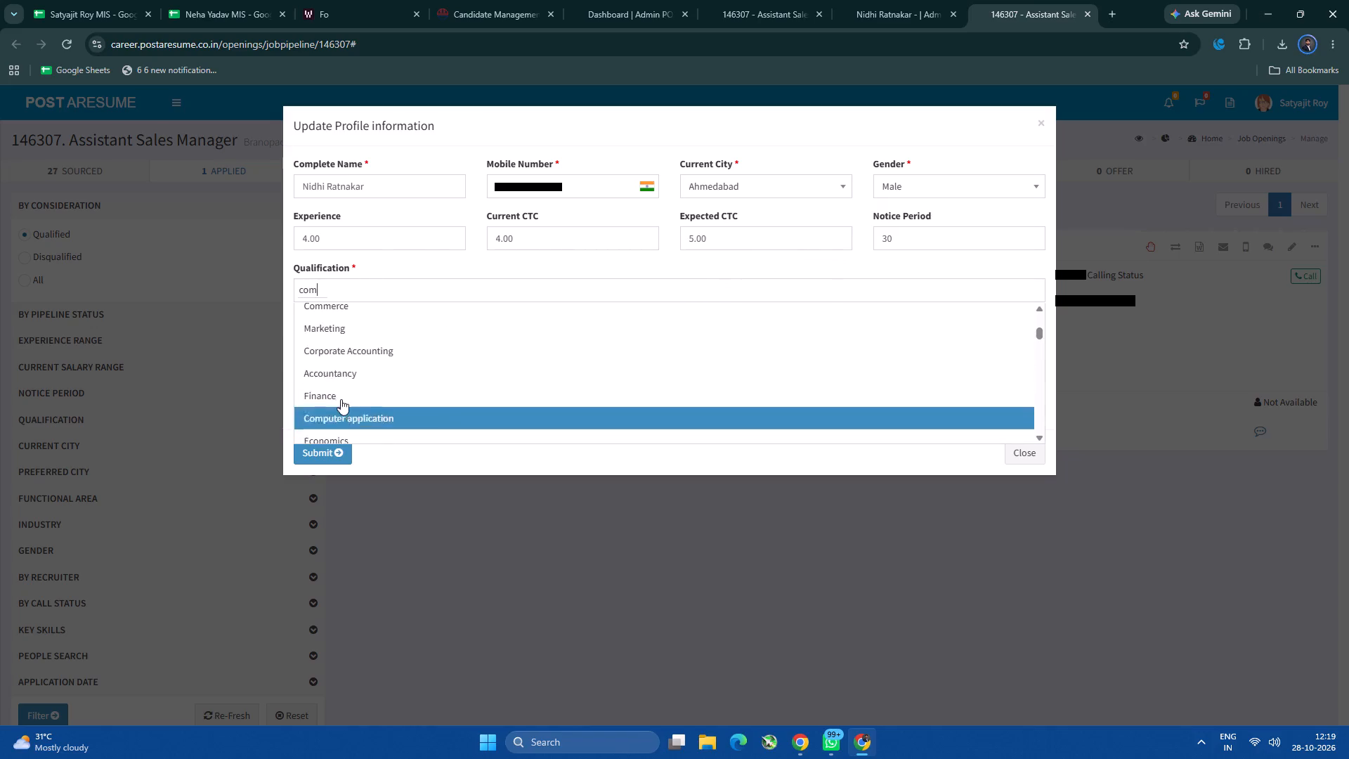
scroll(344, 335, "up", 2)
scroll(344, 427, "down", 1)
left_click(343, 378)
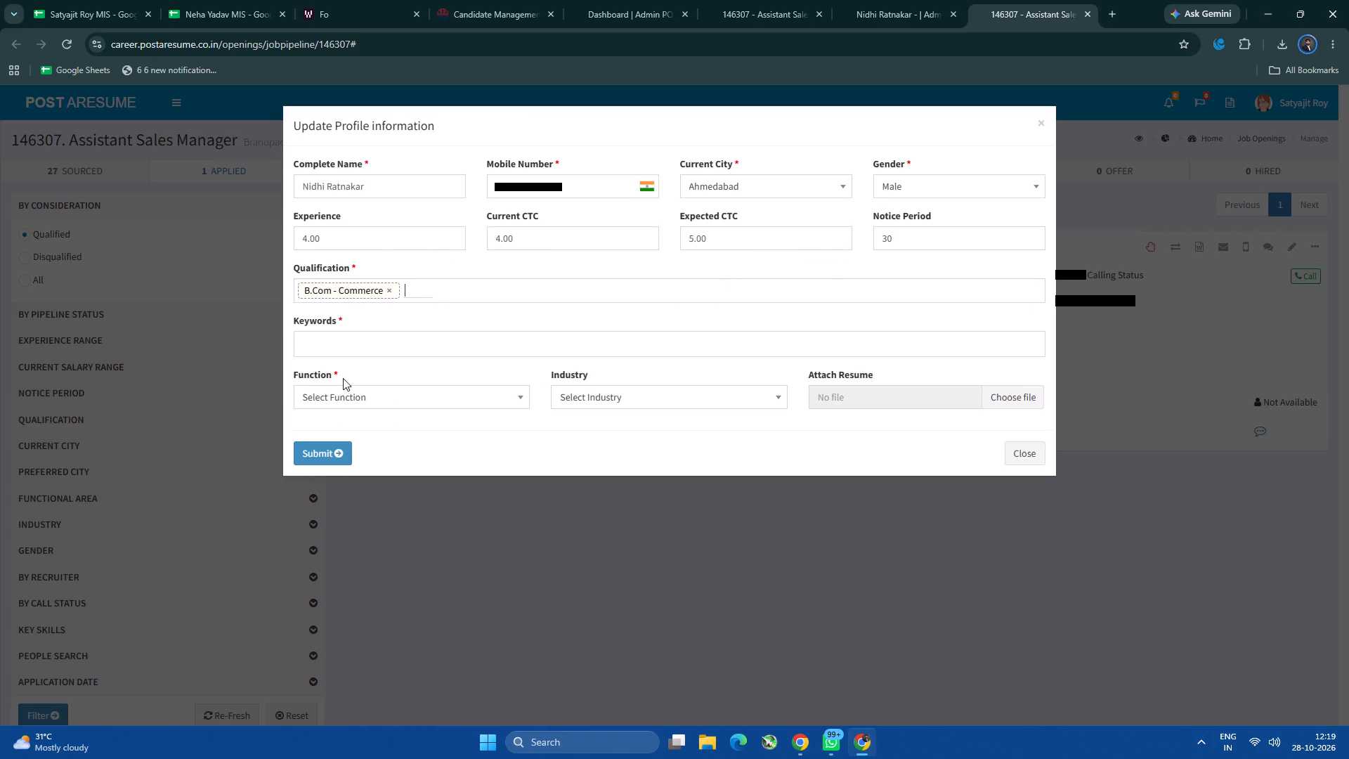
Add the M.Com - Commerce and MBA/MMS/MPM/PGDM - HR/Industrial Relations qualifications.
type("com")
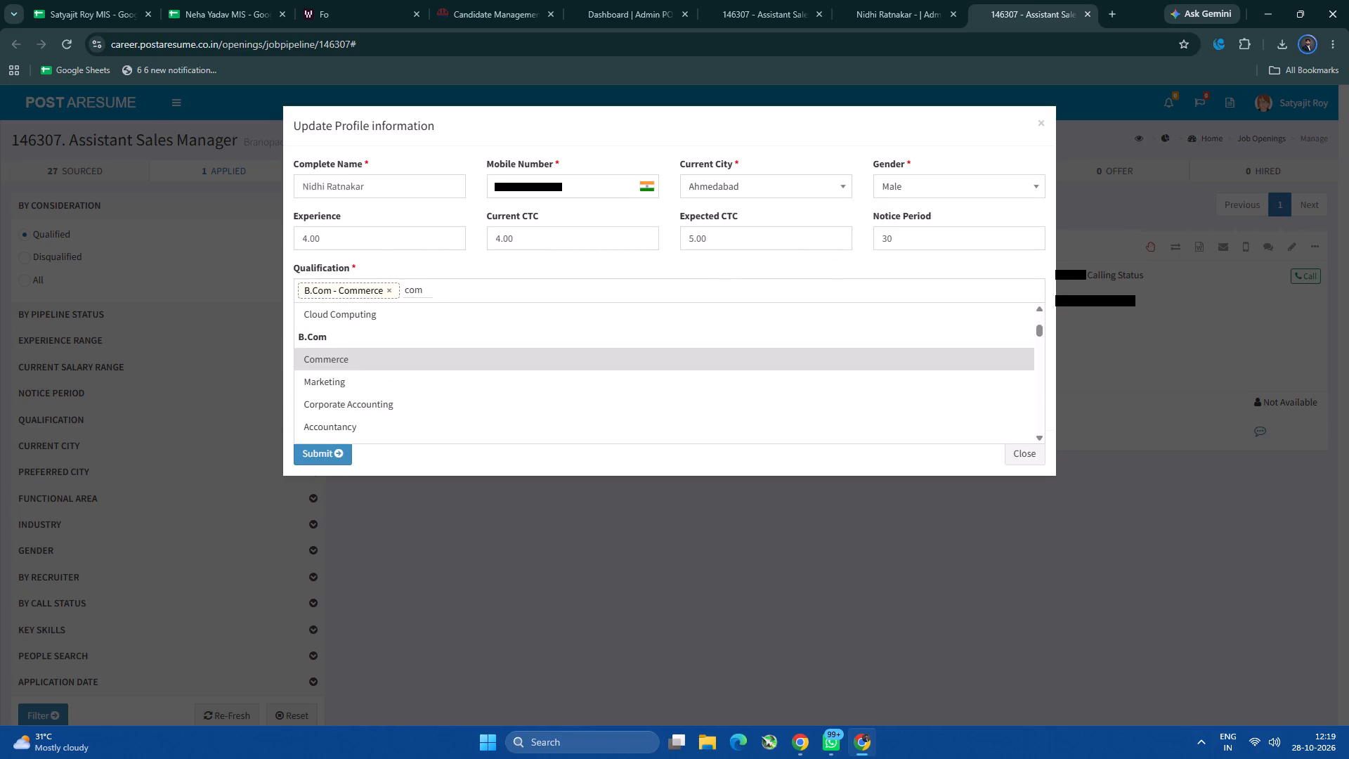
scroll(343, 378, "down", 12)
scroll(349, 408, "up", 2)
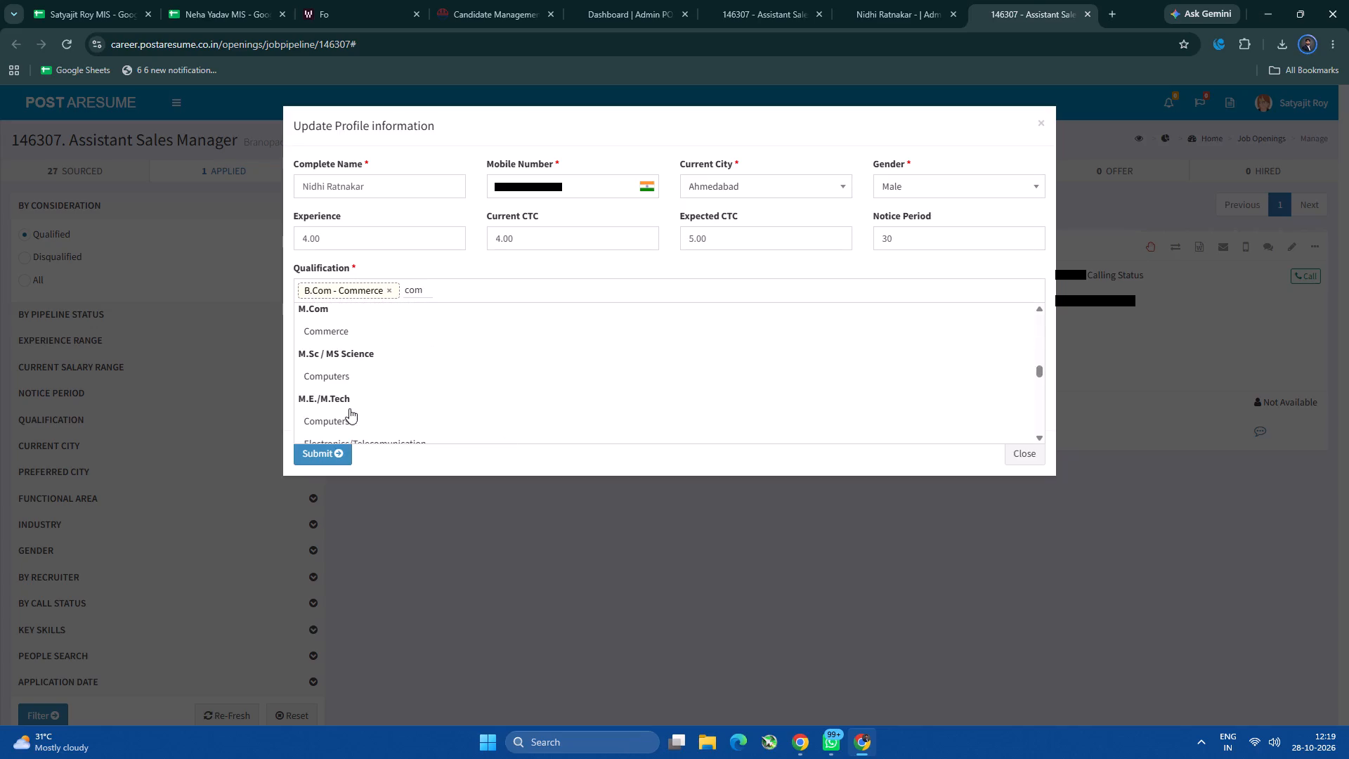
left_click(337, 326)
type("hr")
left_click(406, 399)
Add Sales as a keyword in the applicant's profile form.
left_click(330, 342)
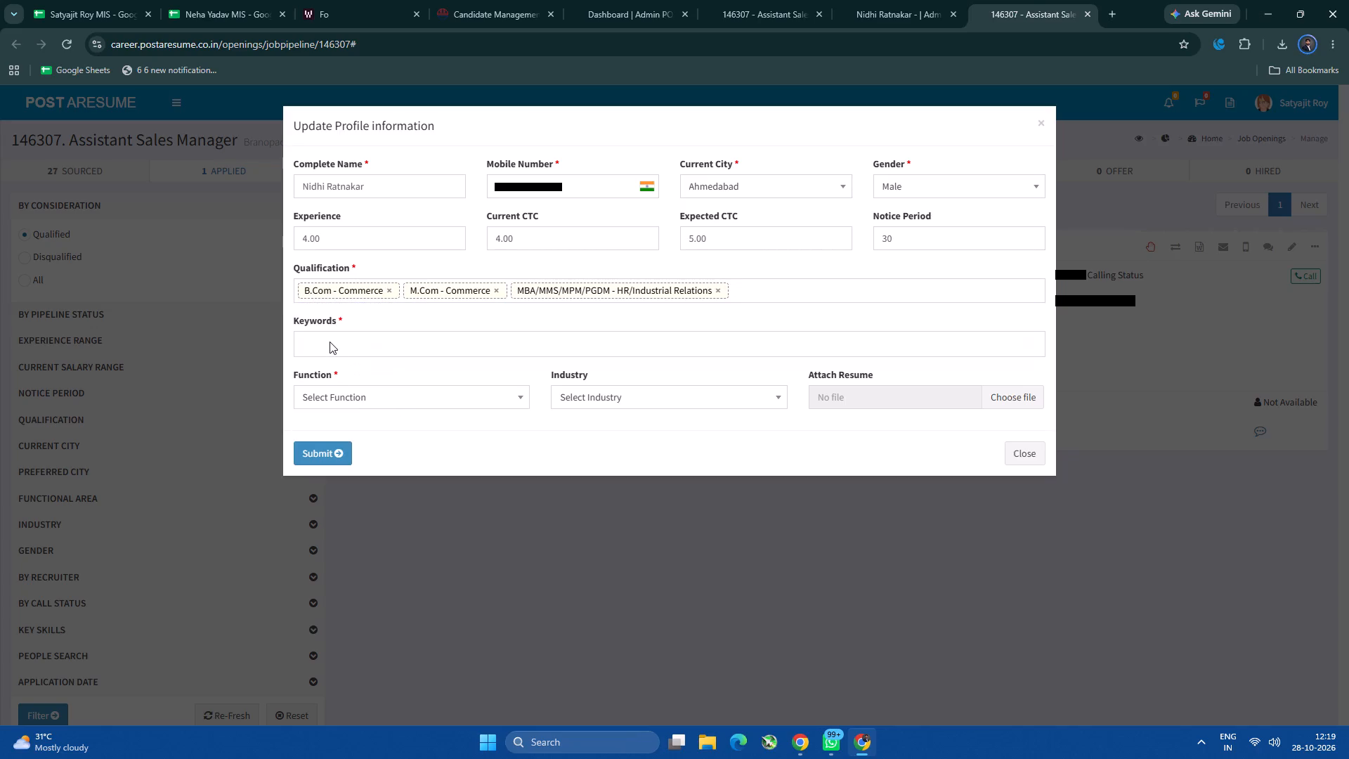
type("Sales")
key("Return")
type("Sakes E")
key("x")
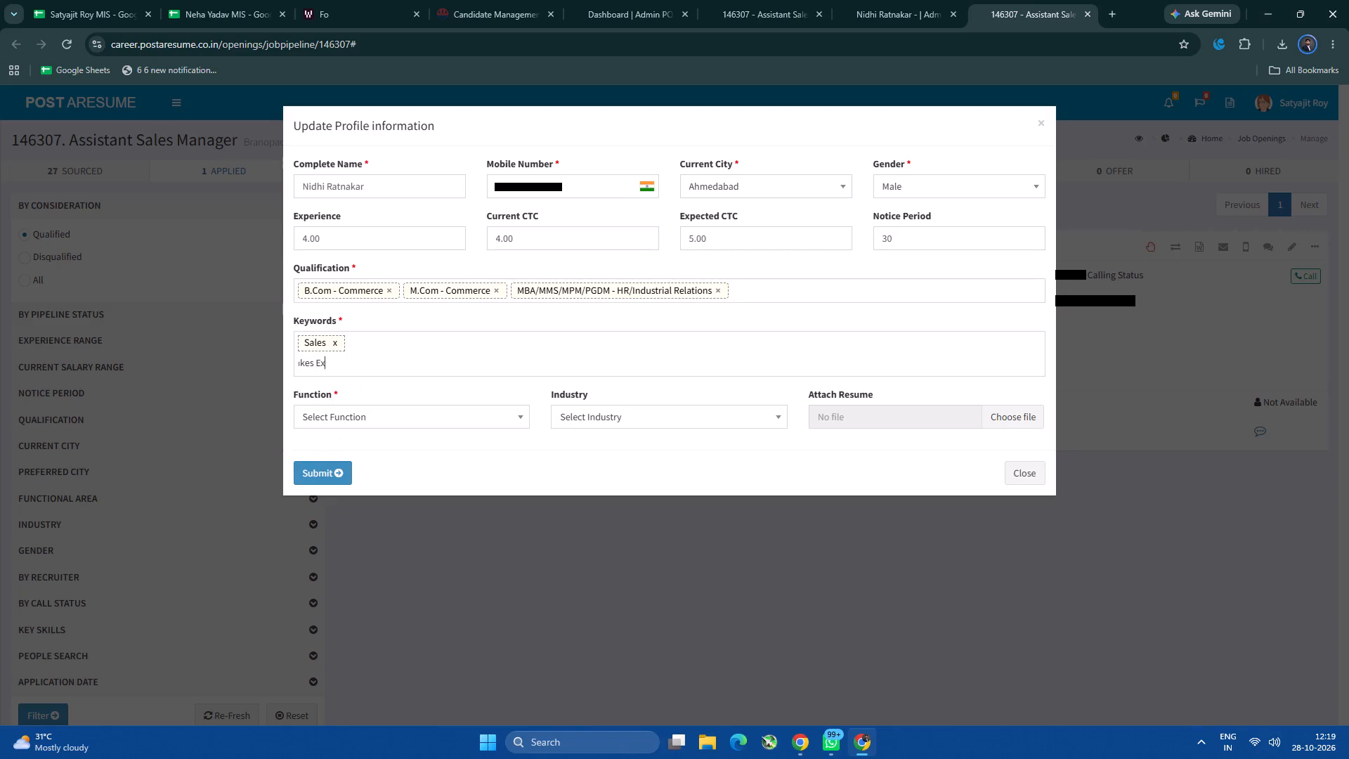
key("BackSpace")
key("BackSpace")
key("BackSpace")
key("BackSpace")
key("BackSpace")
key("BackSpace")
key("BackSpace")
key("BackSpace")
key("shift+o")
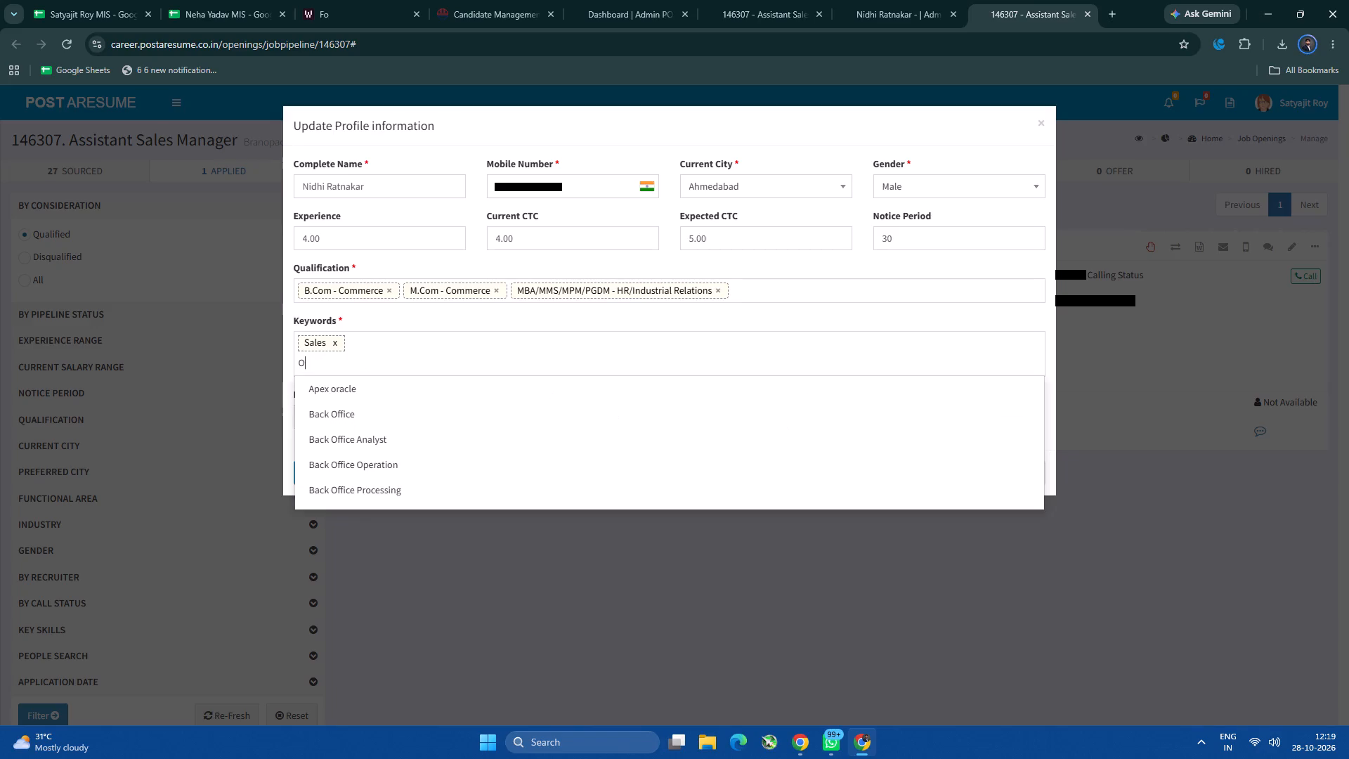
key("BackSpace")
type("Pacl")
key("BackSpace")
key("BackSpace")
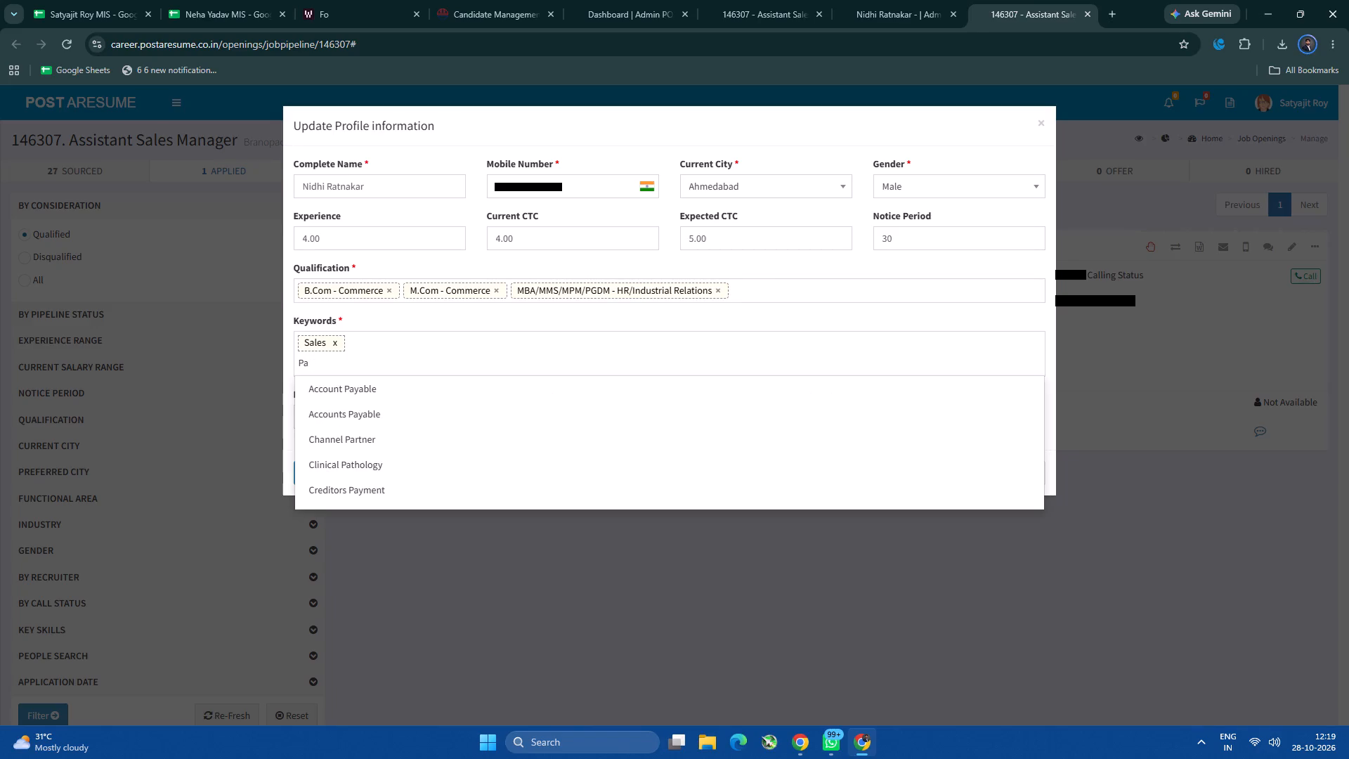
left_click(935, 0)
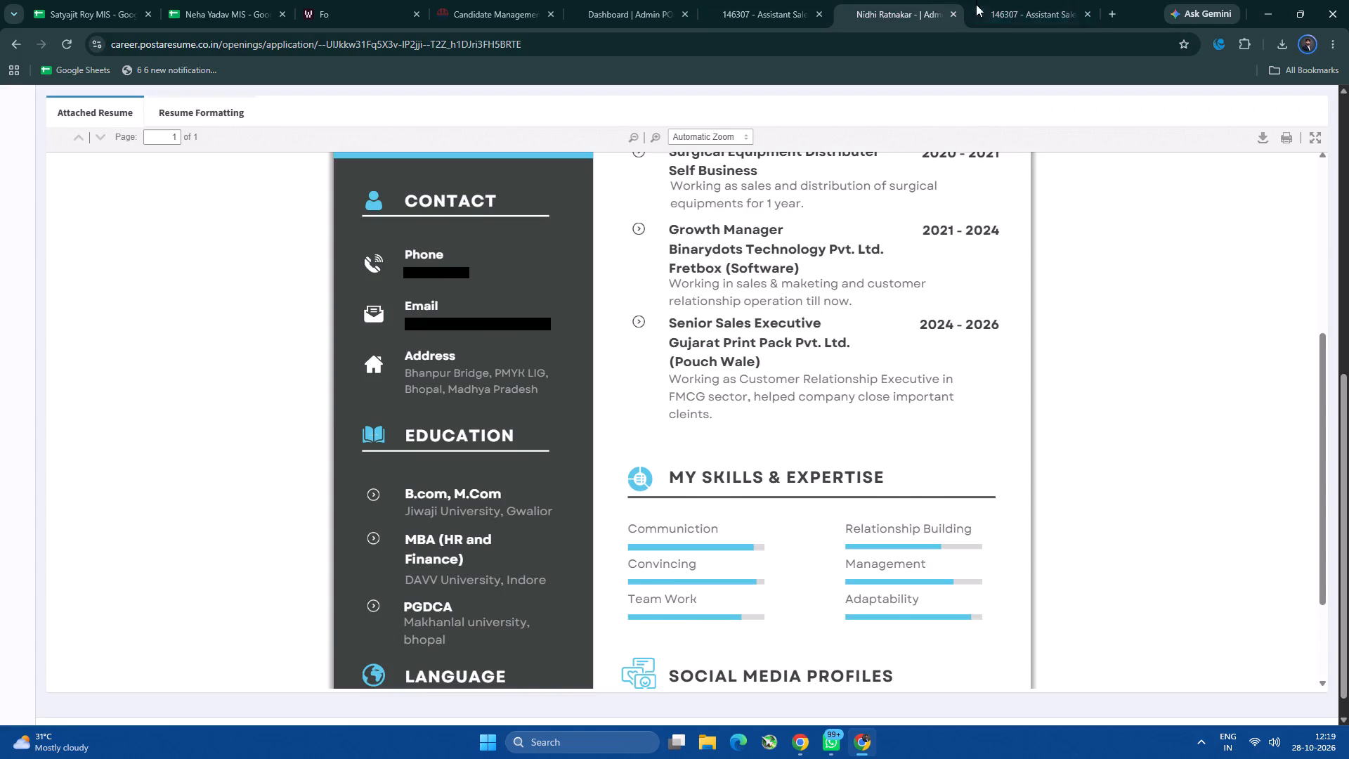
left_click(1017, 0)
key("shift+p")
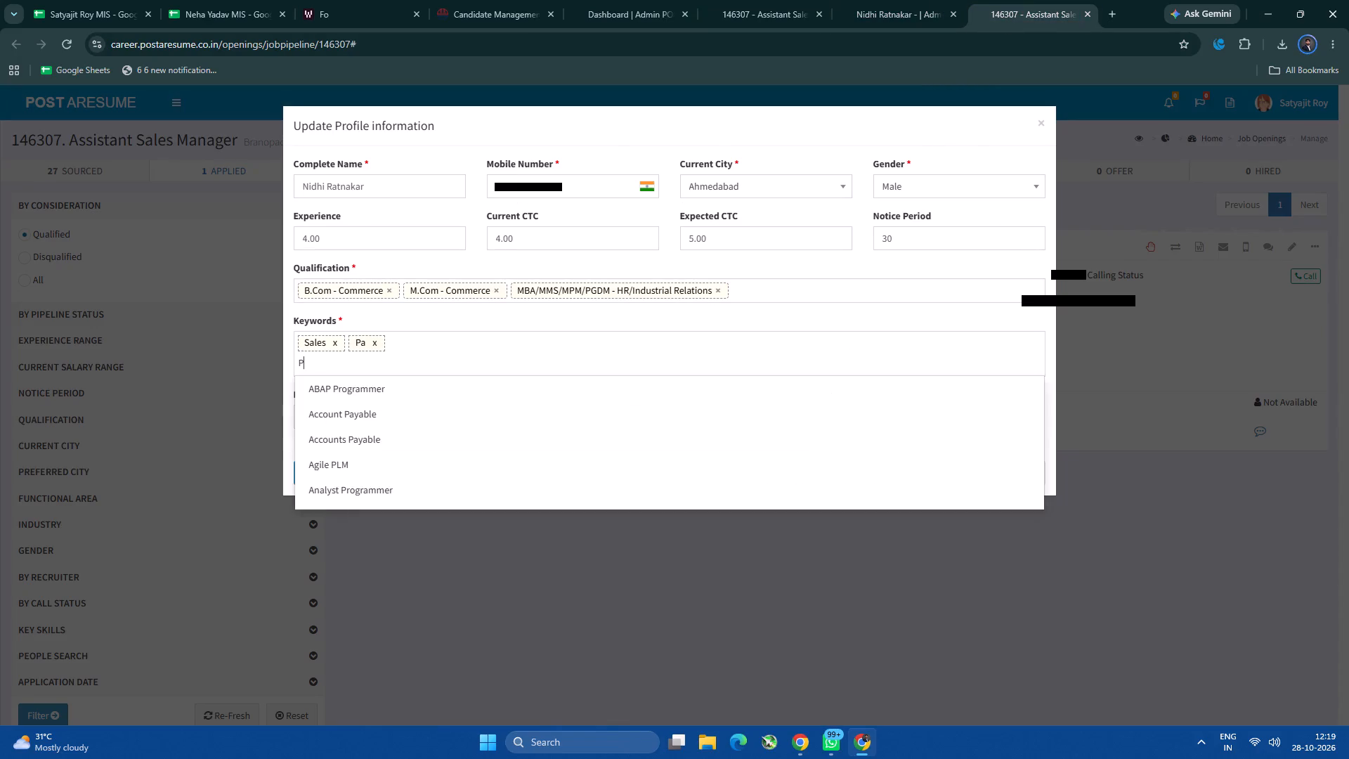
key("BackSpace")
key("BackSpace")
Add Packing Material and Printing as further keywords in the profile form.
type("Packing")
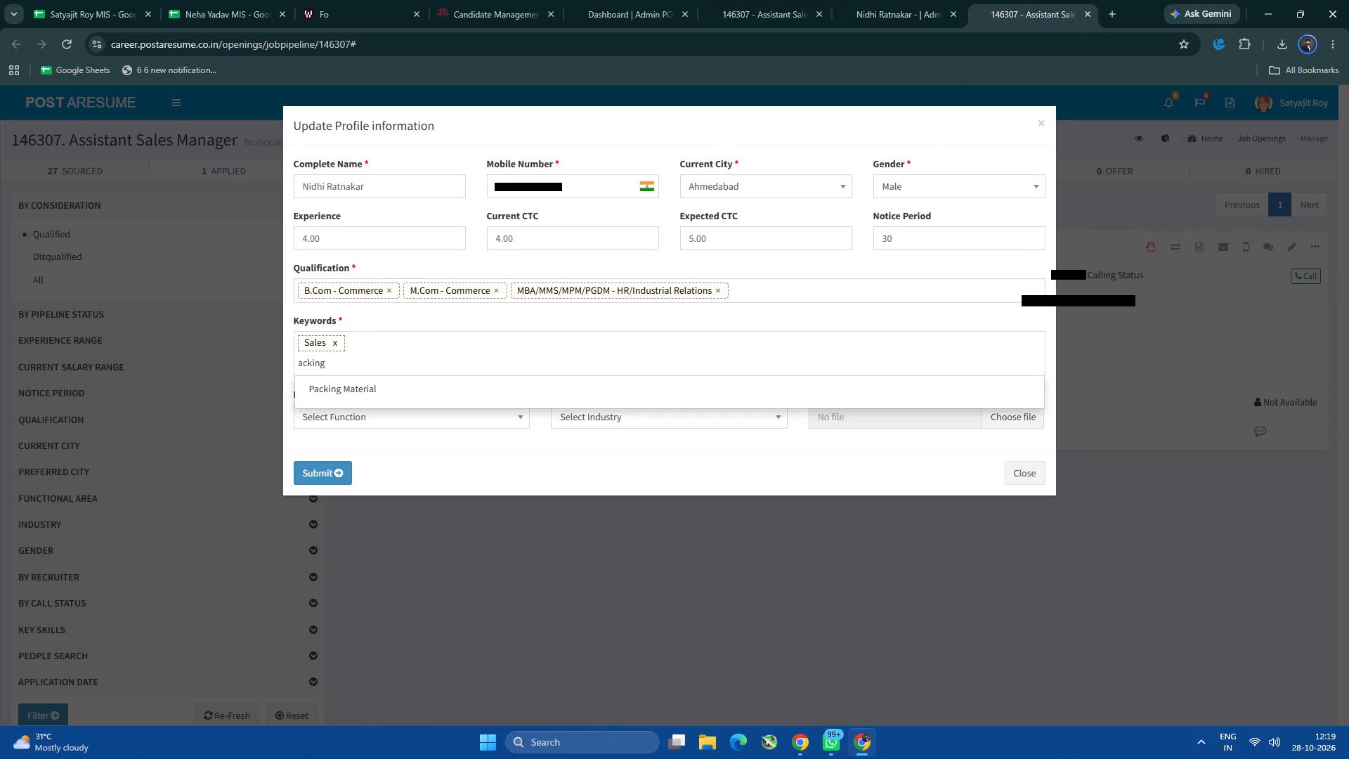
key("Down")
key("Return")
type("Prini")
key("BackSpace")
type("ting")
key("Return")
left_click(573, 318)
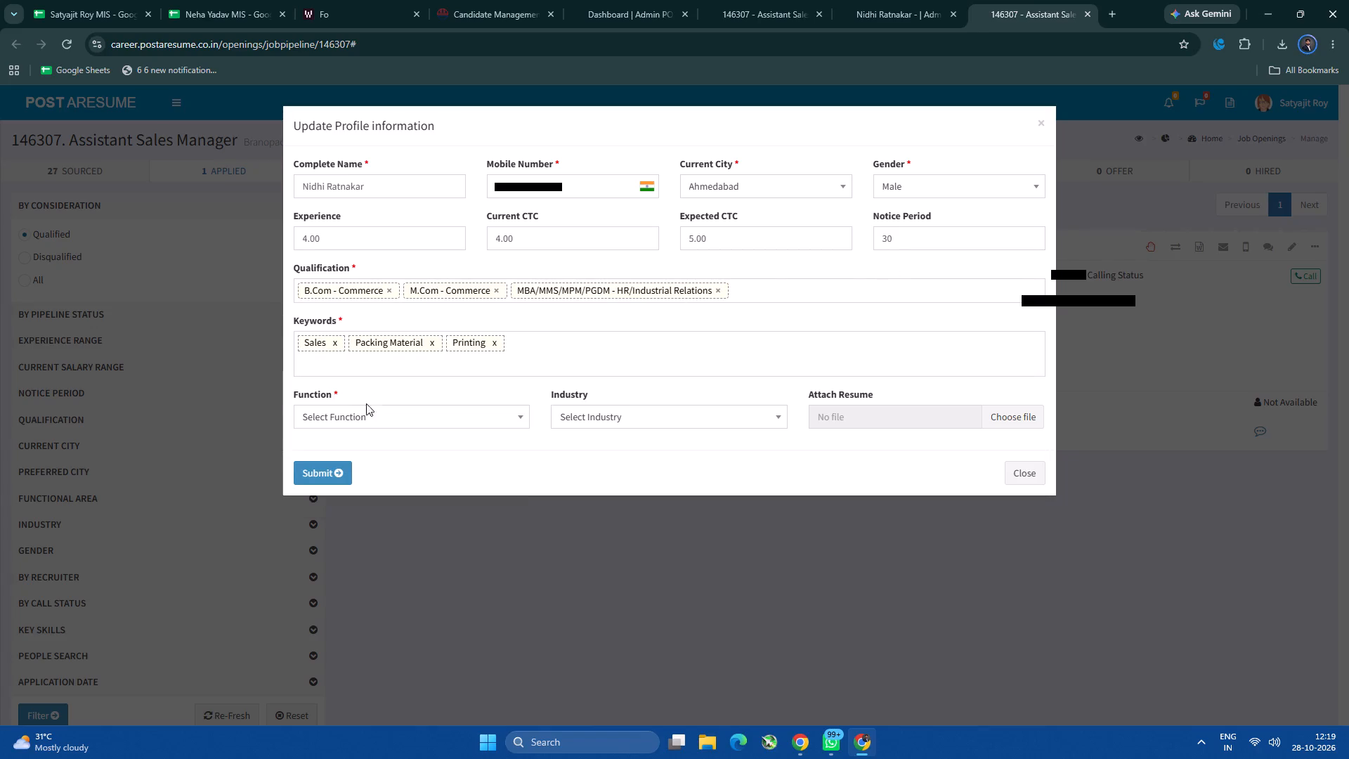
Set the applicant's function to Sales / BD and submit the profile form.
left_click(358, 408)
type("sakle")
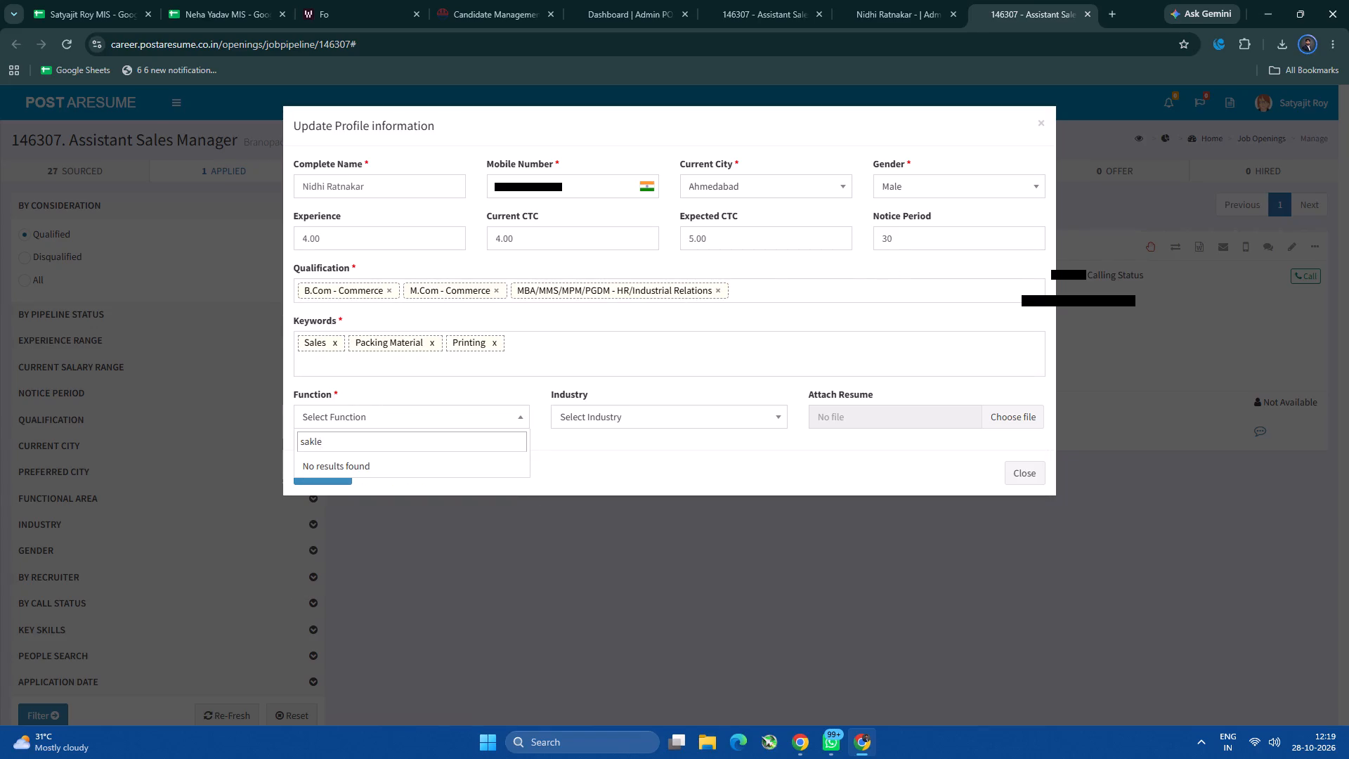
key("BackSpace")
key("BackSpace")
key("BackSpace")
key("Return")
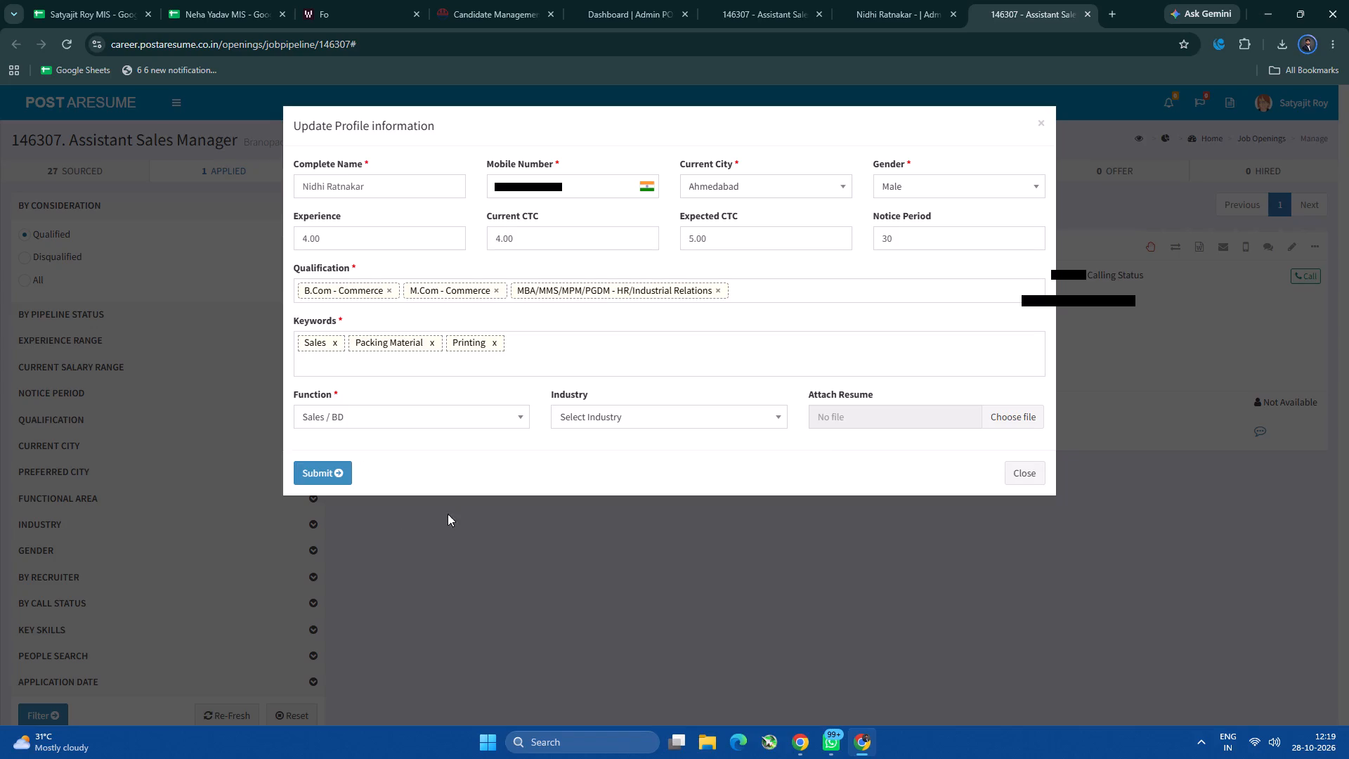
left_click(311, 470)
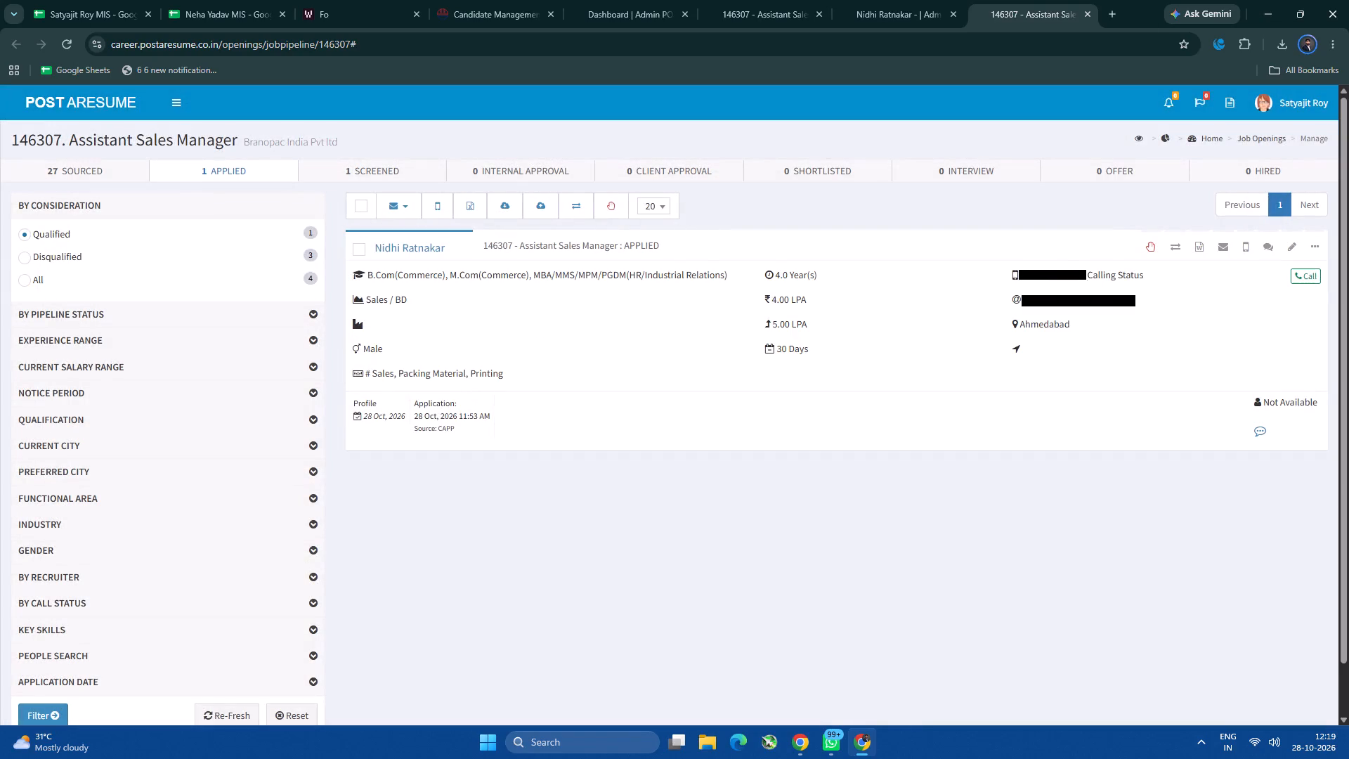
Reopen the applicant's profile, change the gender to Female and submit the form again.
left_click(1287, 245)
left_click(906, 190)
left_click(901, 272)
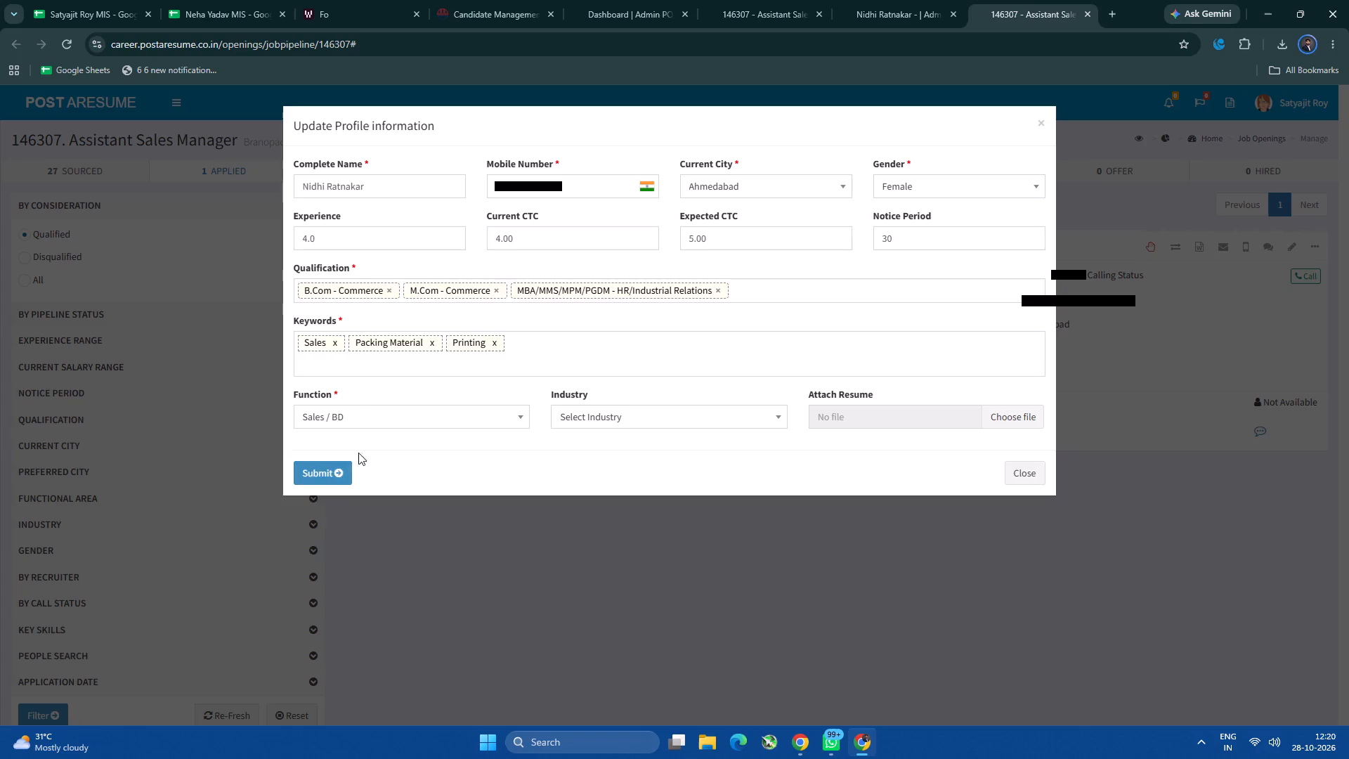
left_click(326, 472)
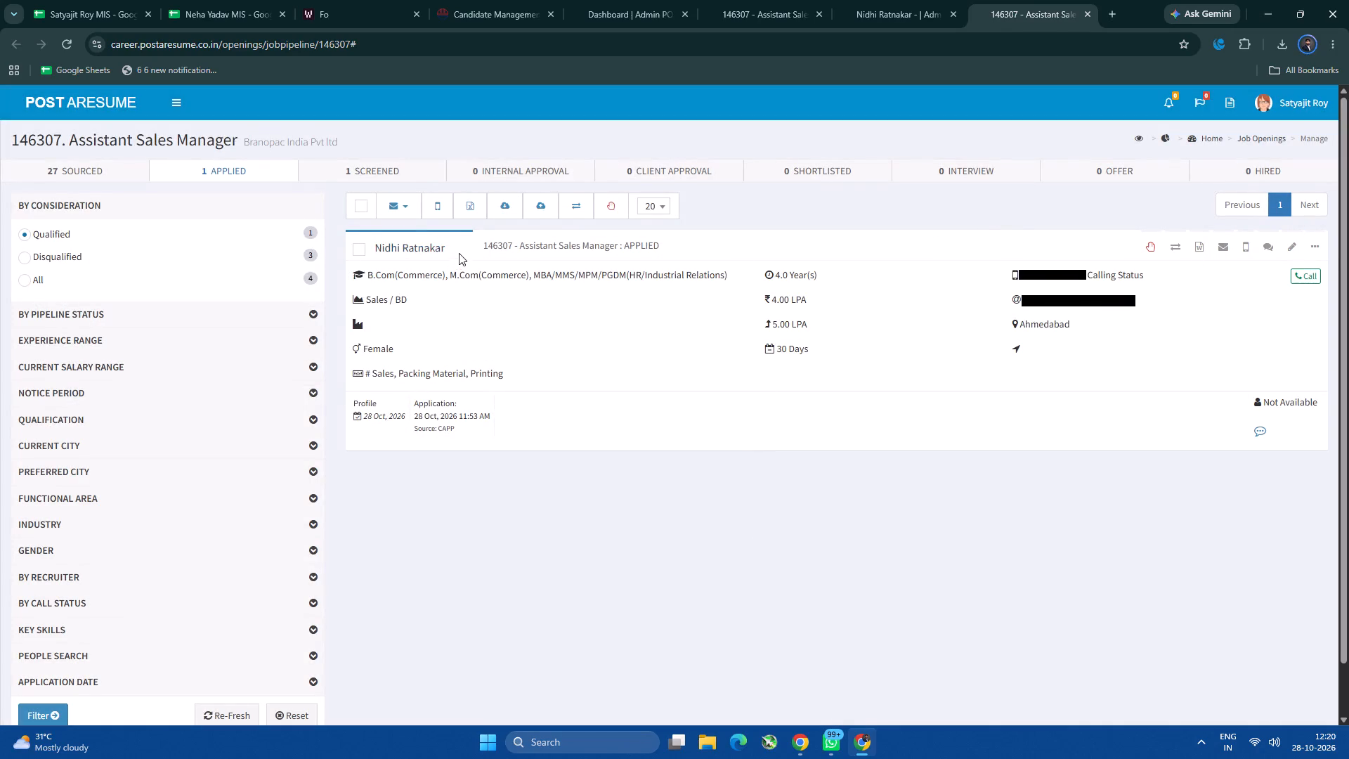
Copy the applicant's name from the job pipeline entry.
left_click_drag(457, 252, 378, 252)
key("ctrl+c")
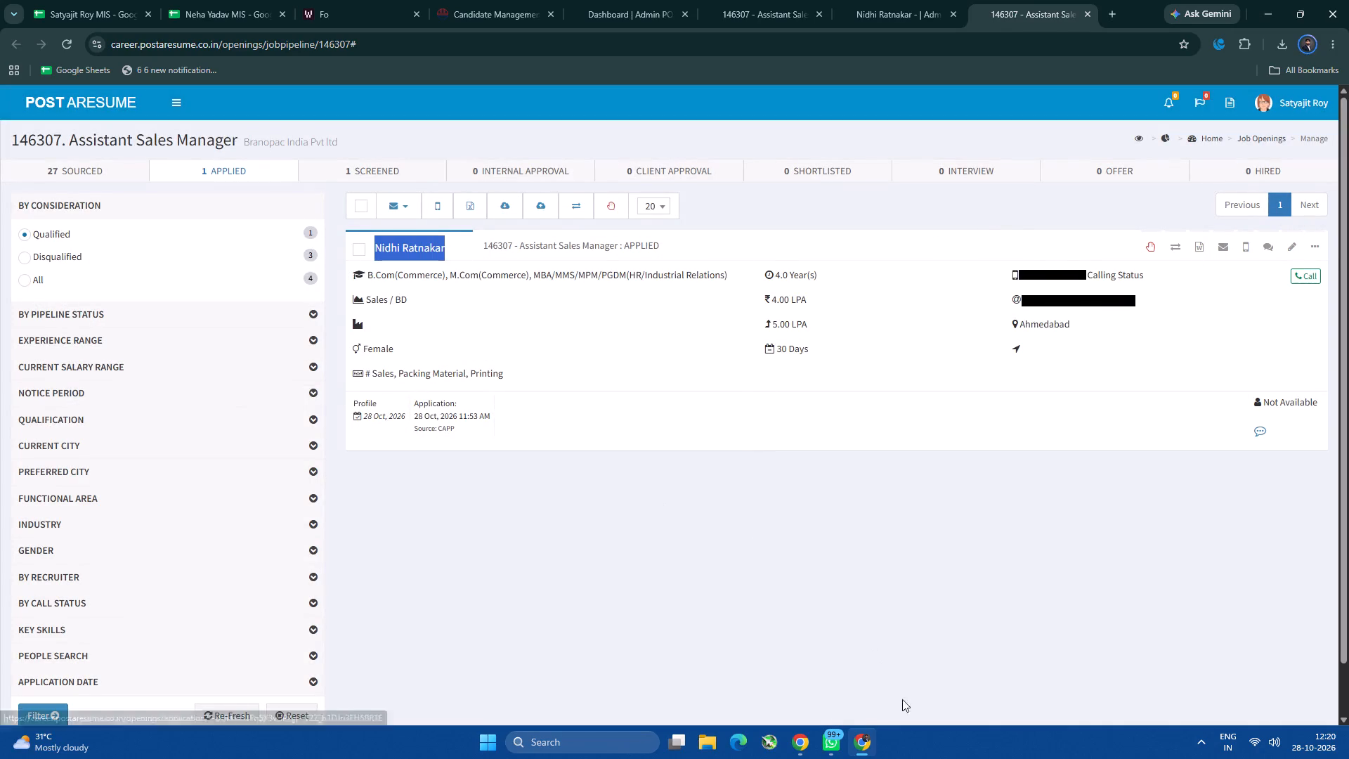
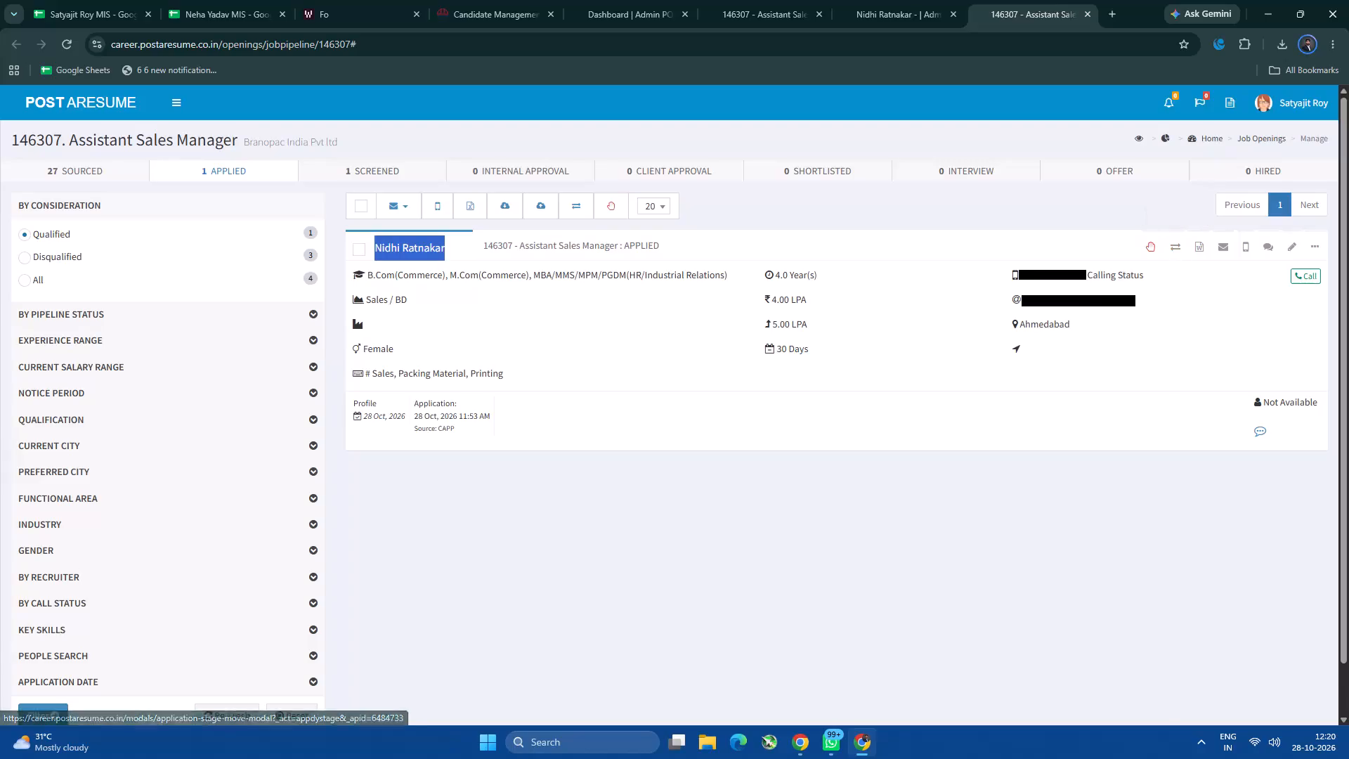
Move the applicant's application to the stage INTERNAL APPROVAL - Submitted and submit the change.
left_click(477, 222)
left_click(524, 173)
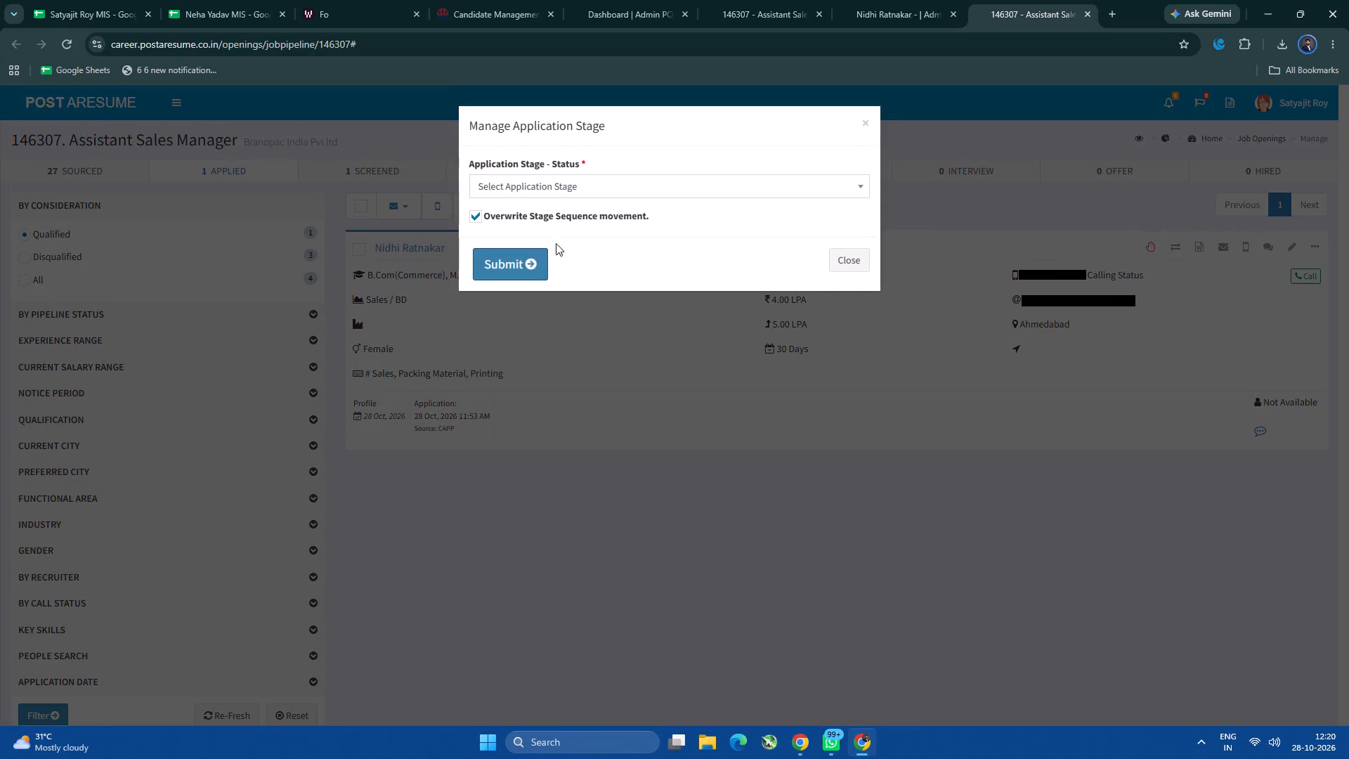
left_click(573, 185)
left_click(549, 358)
left_click(530, 273)
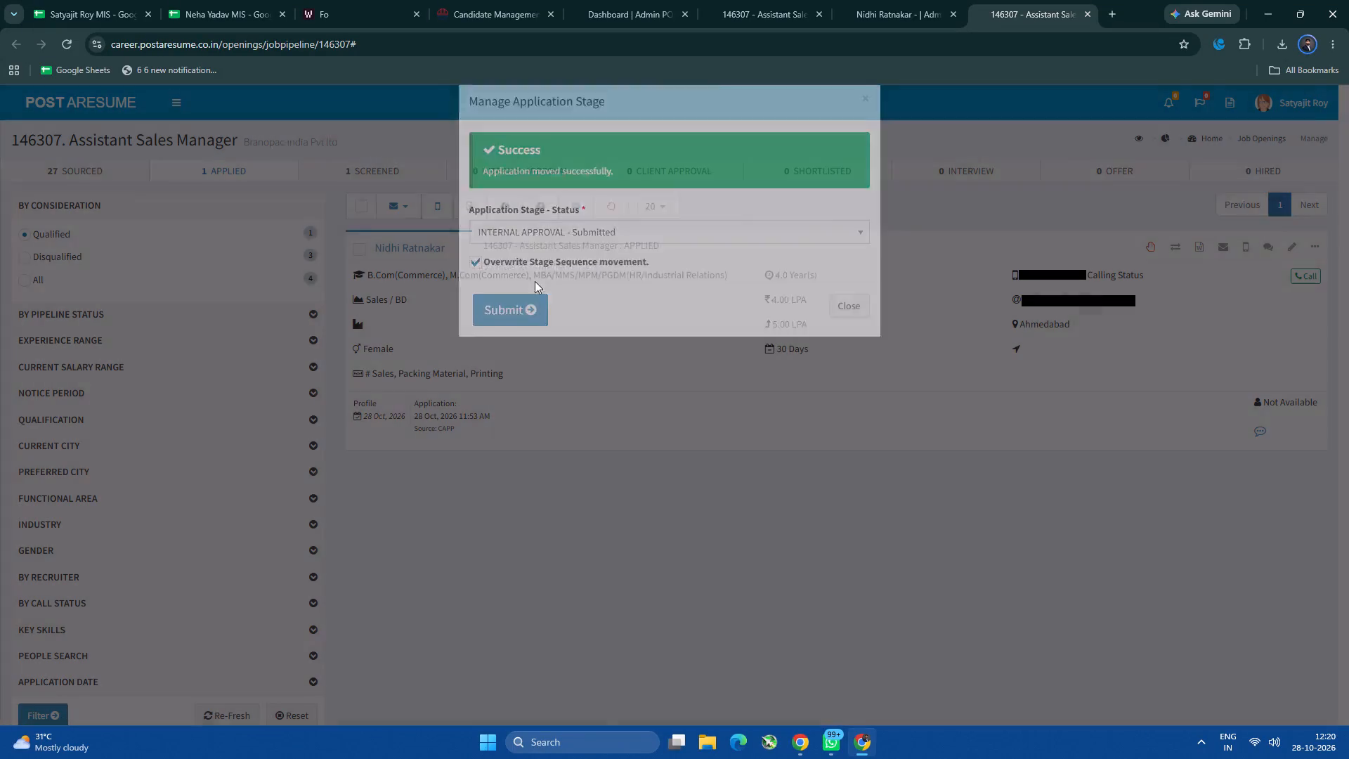
Close the duplicate browser tab of the 146307 Assistant Sales Manager job pipeline.
left_click(454, 0)
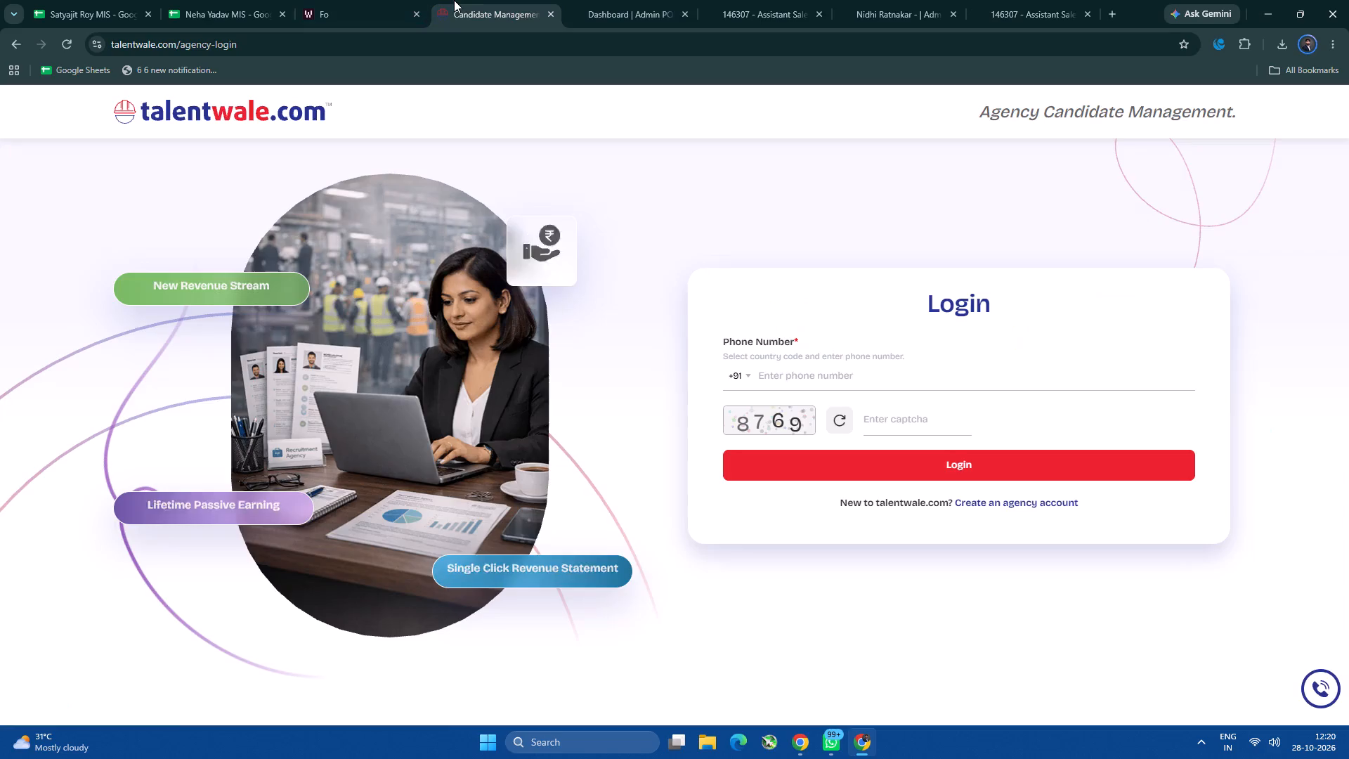
left_click(749, 0)
left_click(816, 16)
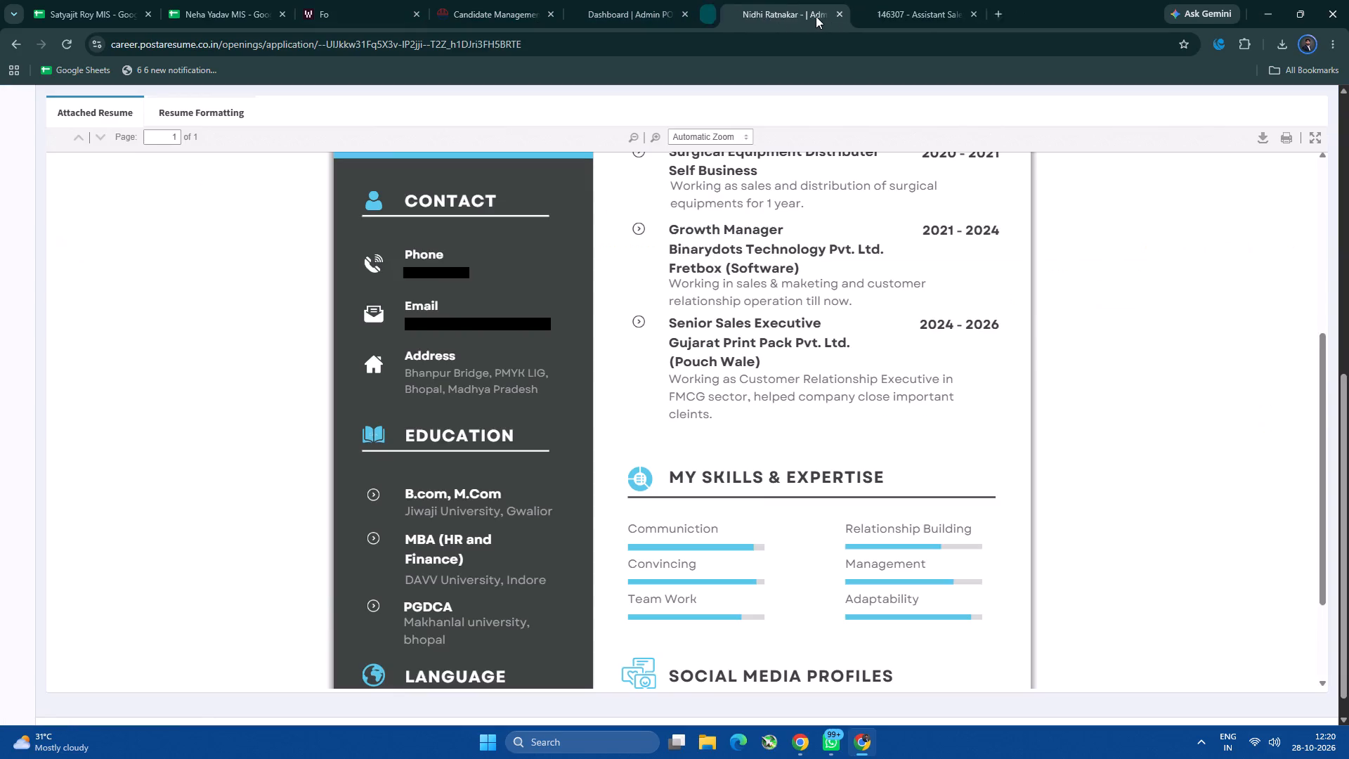
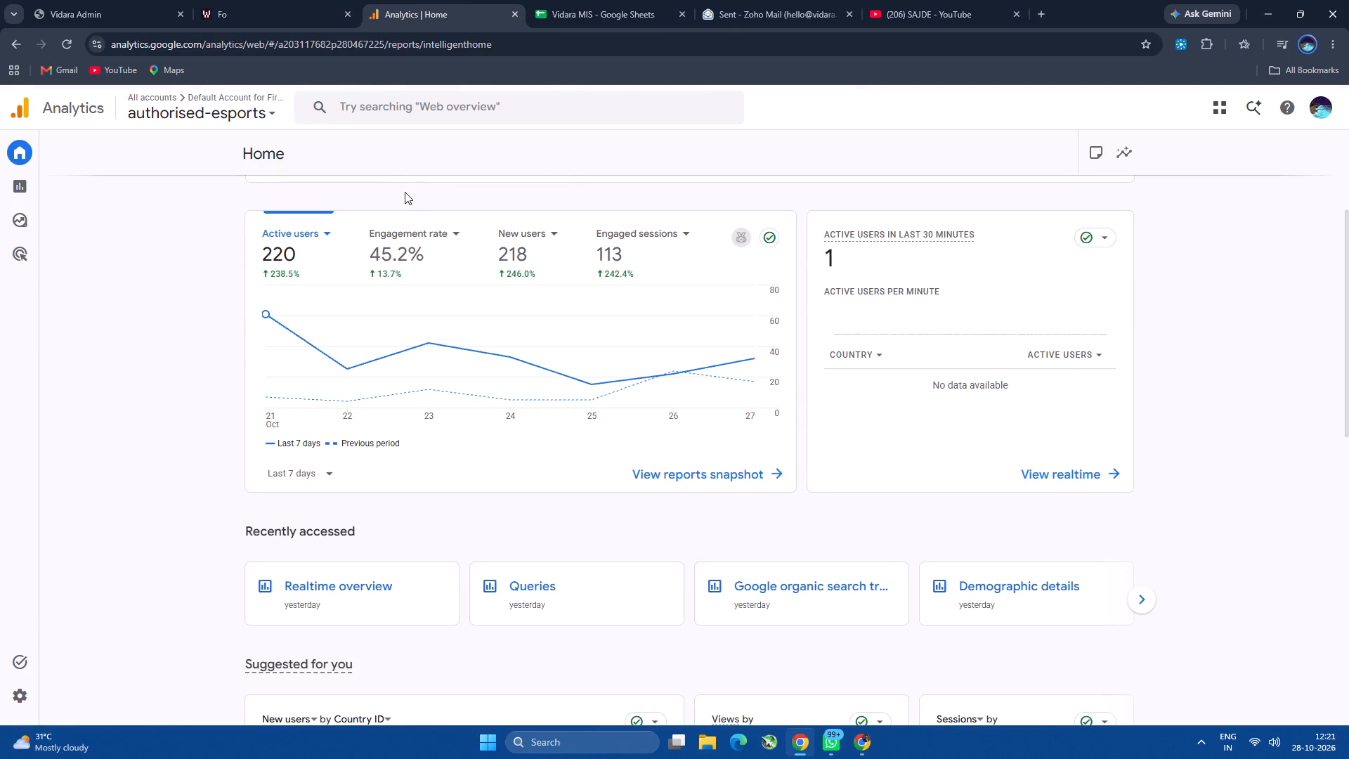
Review the Analytics home overview, then reload the Vidara Admin dashboard and examine its Traffic & Engagement and Live activity sections.
scroll(542, 275, "down", 4)
scroll(575, 281, "up", 6)
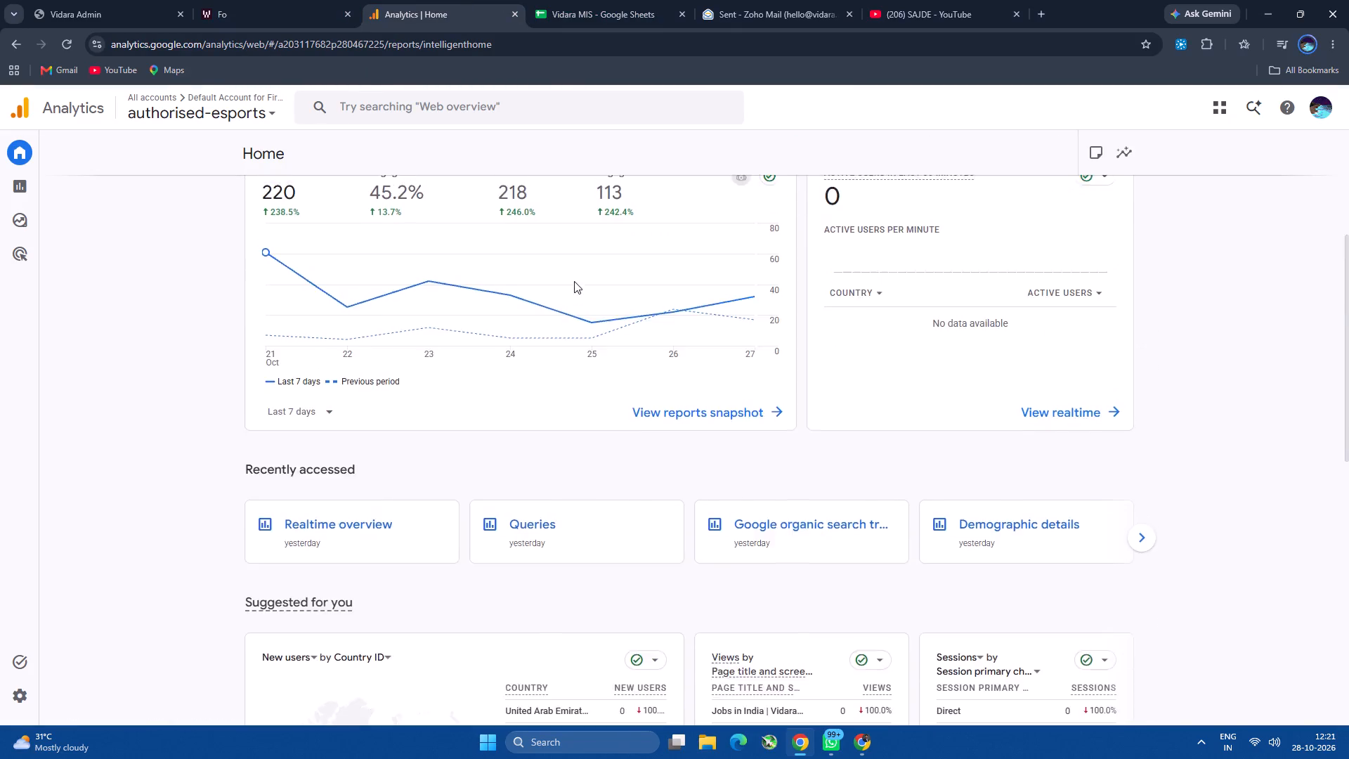
scroll(574, 281, "up", 1)
left_click(271, 0)
left_click(94, 0)
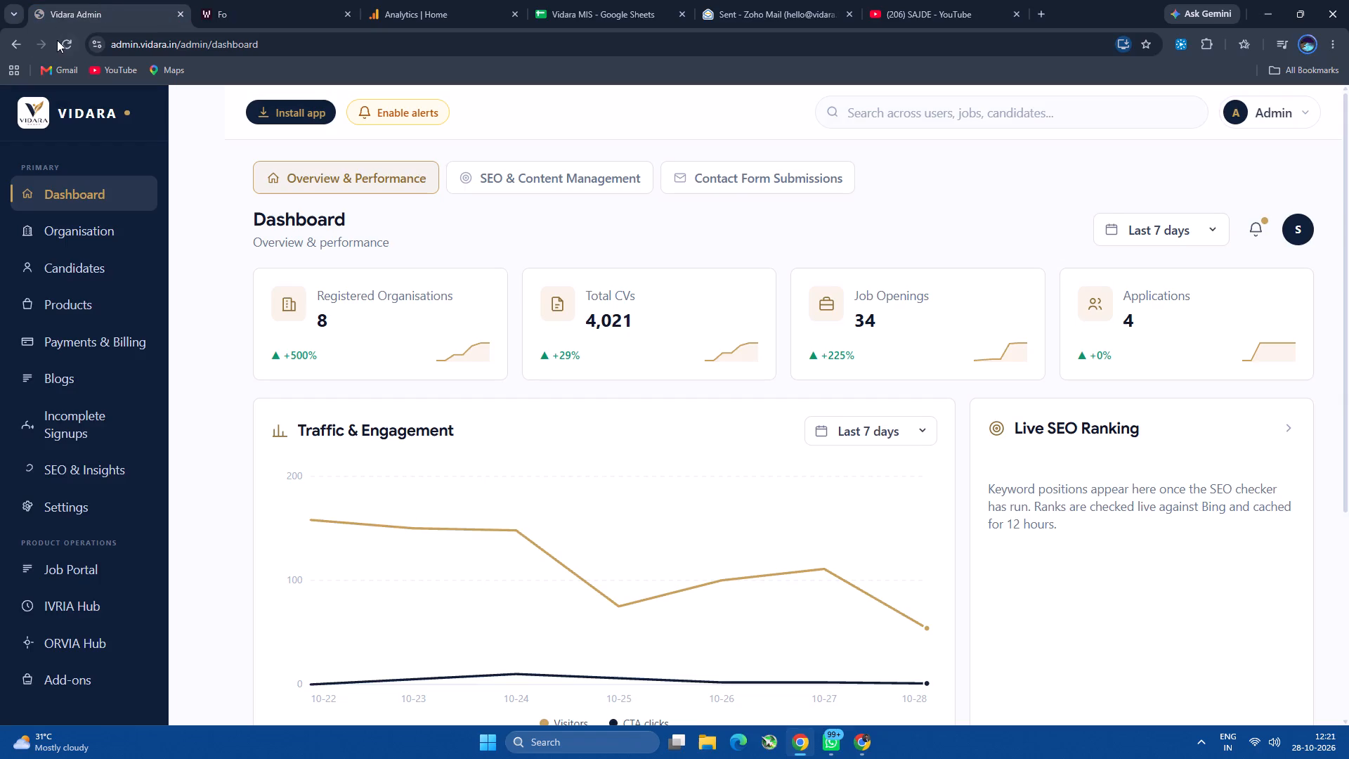
left_click(58, 40)
scroll(826, 418, "down", 3)
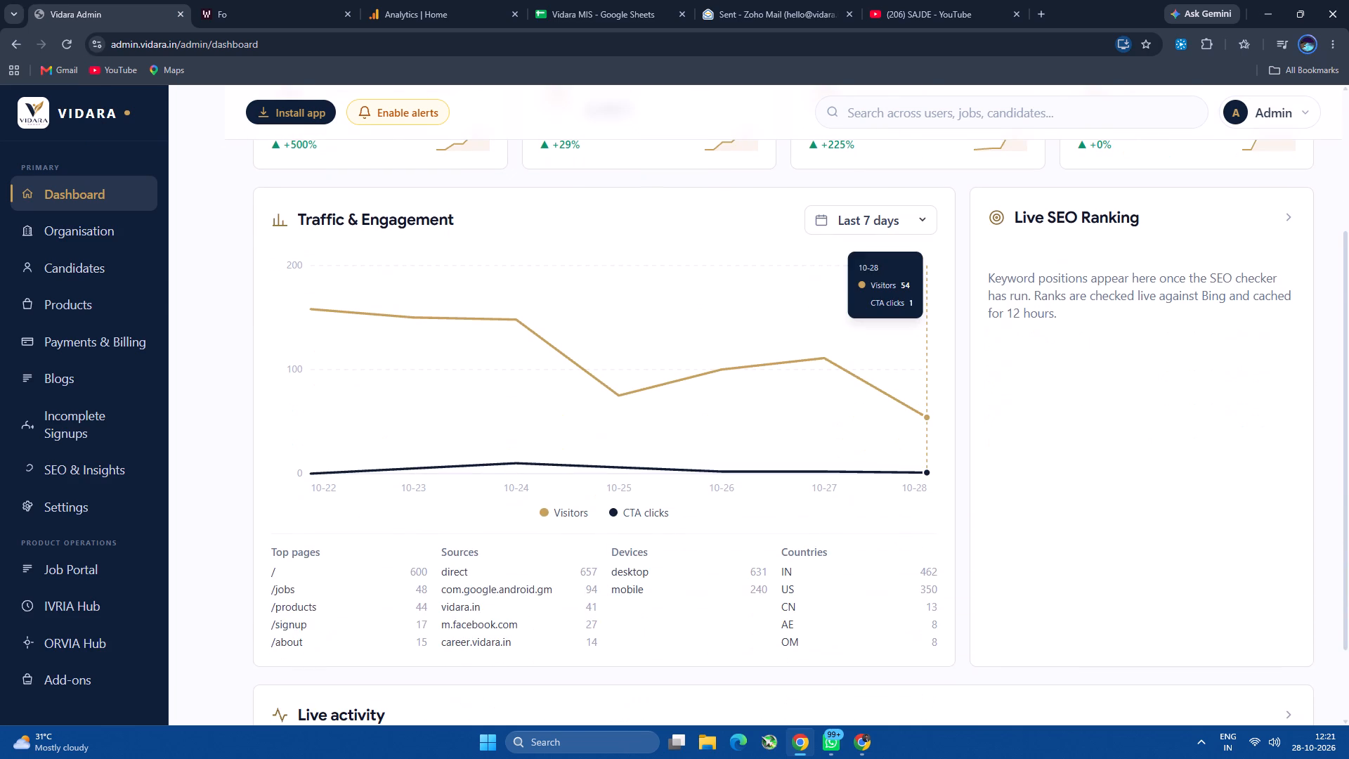
scroll(899, 424, "down", 5)
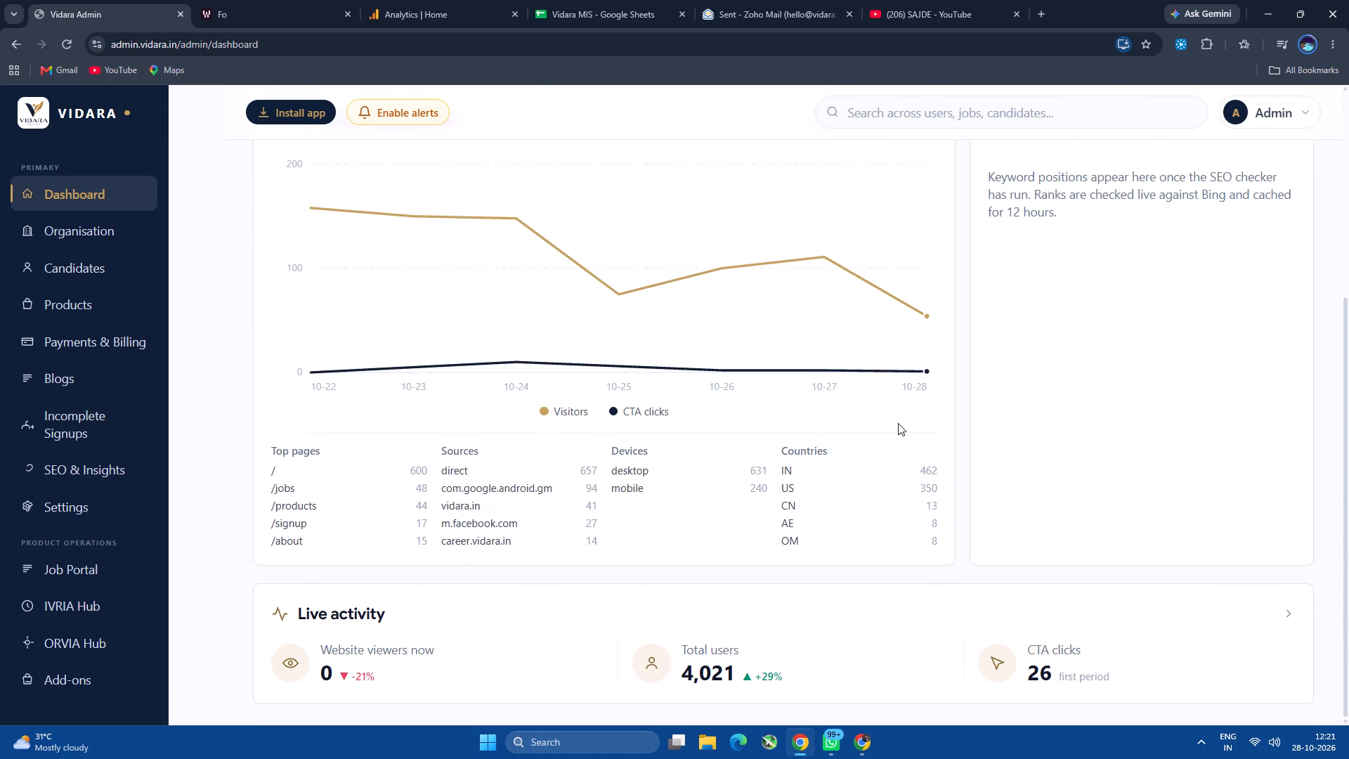
scroll(898, 423, "up", 5)
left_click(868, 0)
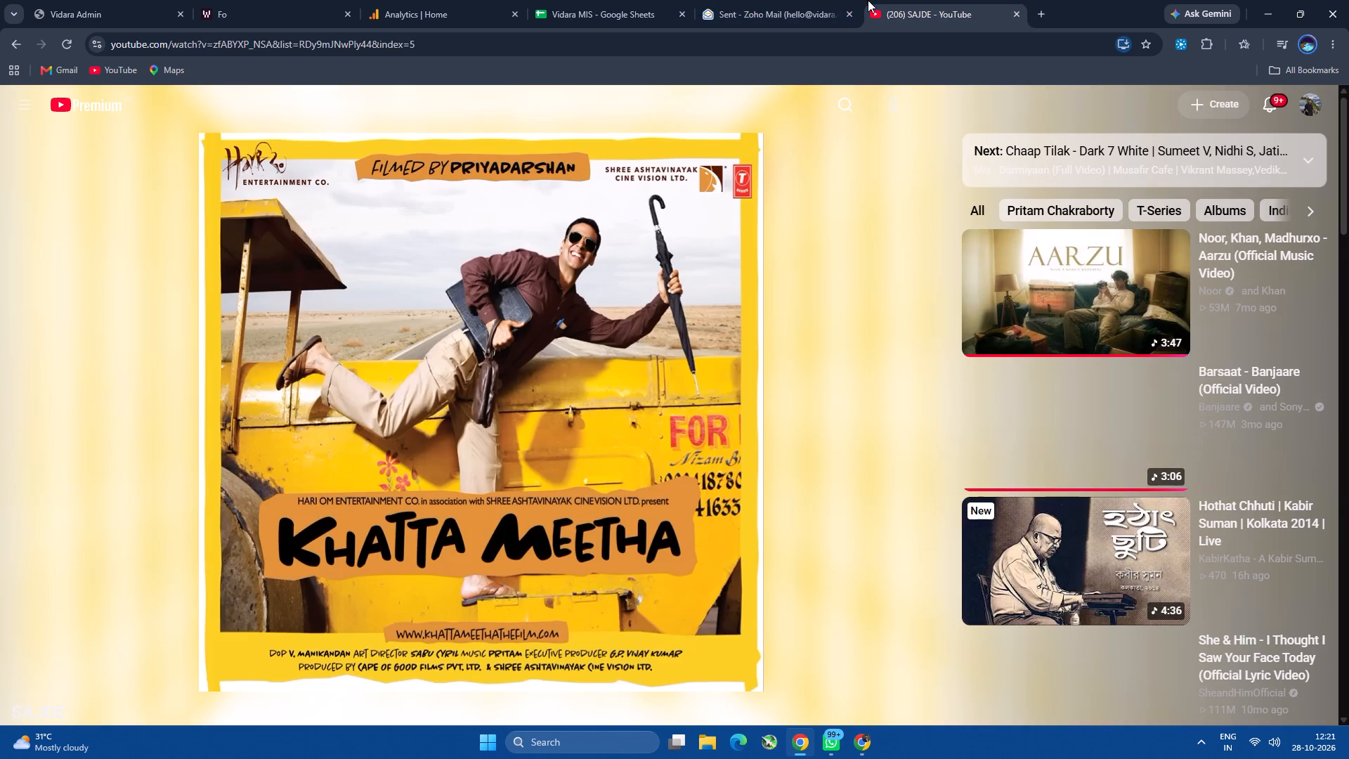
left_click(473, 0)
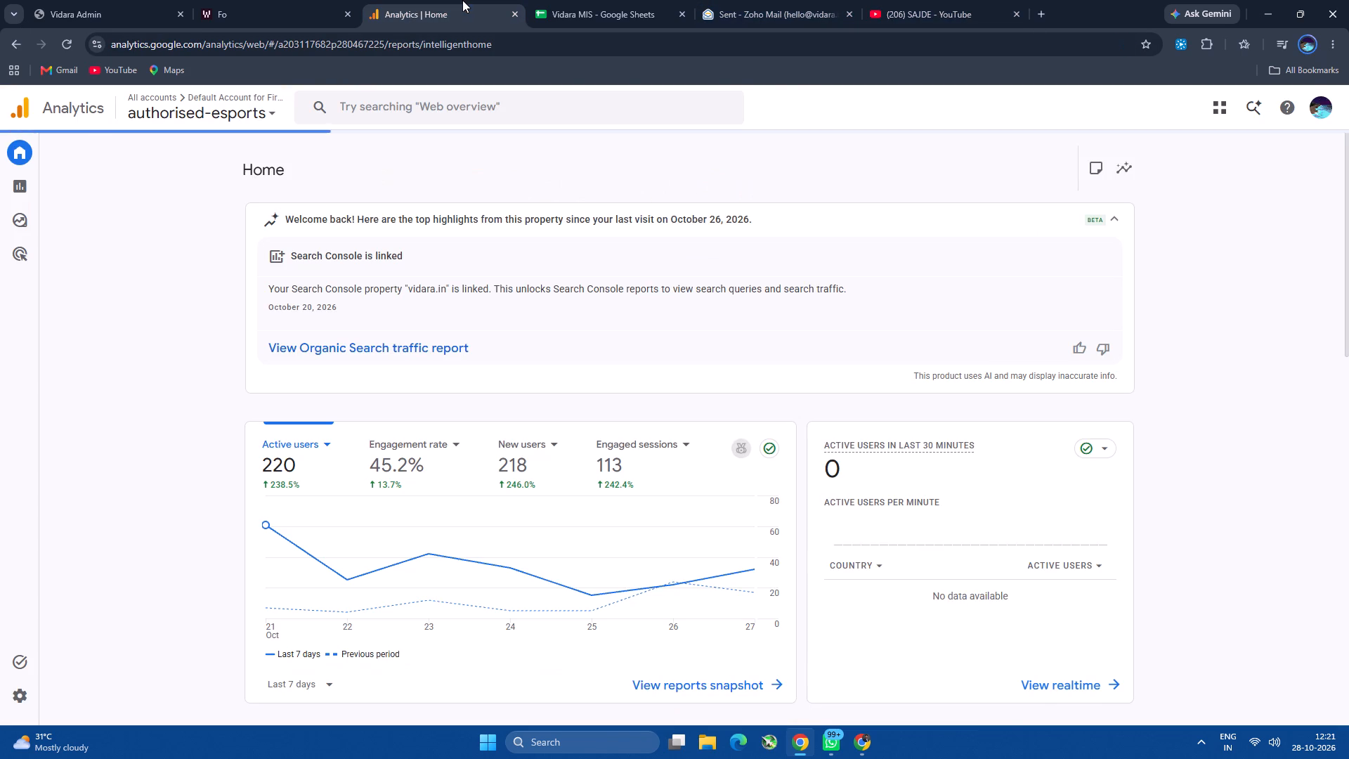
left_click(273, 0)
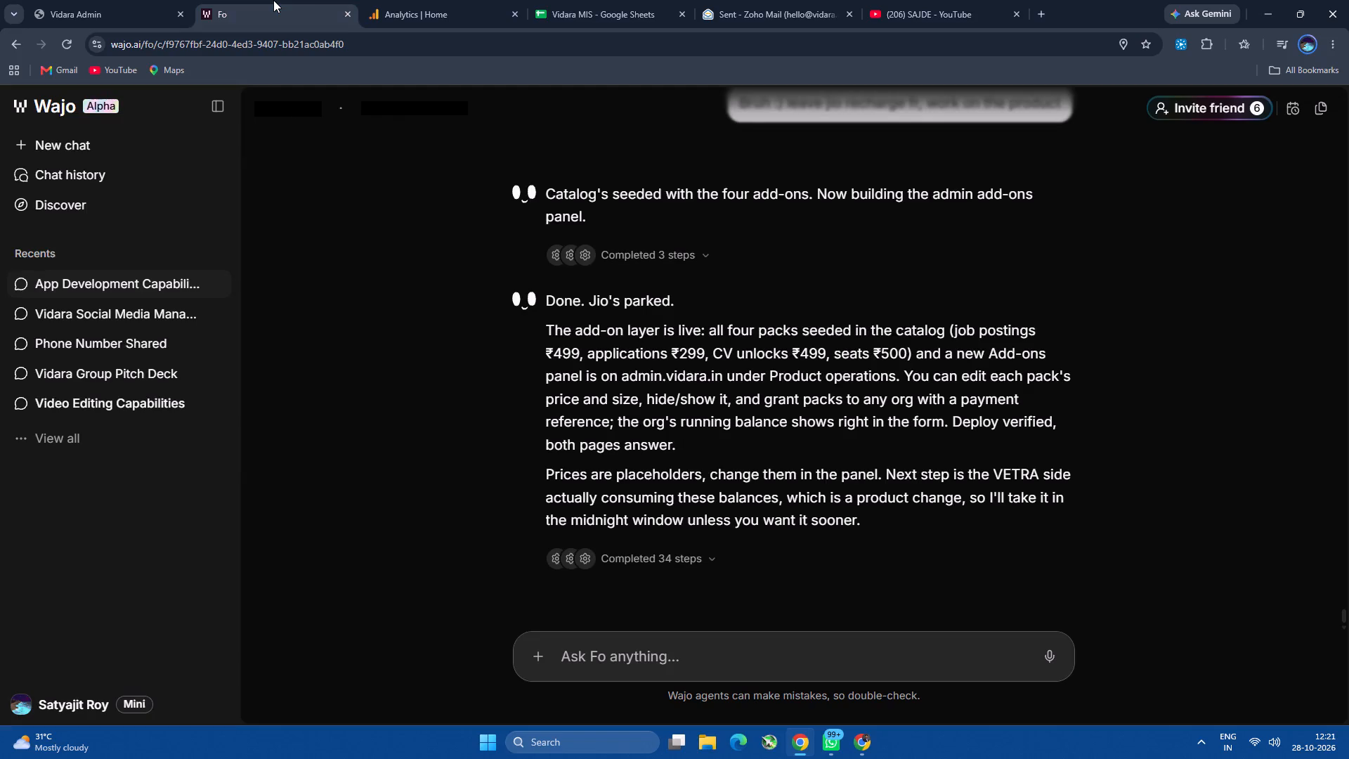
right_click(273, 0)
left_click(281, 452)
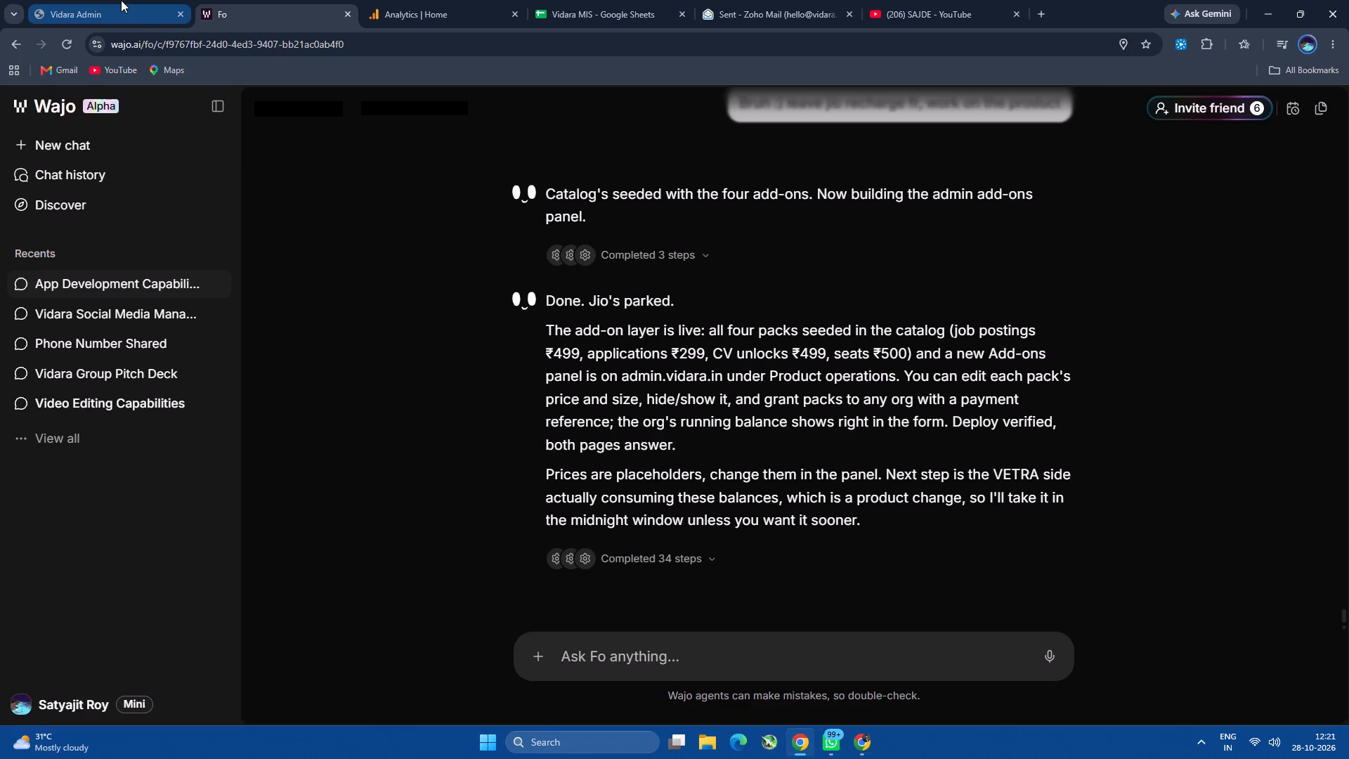
Review the recent add-on progress messages in the Wajo chat, then open the Leads sheet of the Vidara MIS spreadsheet.
scroll(557, 247, "up", 7)
scroll(239, 22, "down", 3)
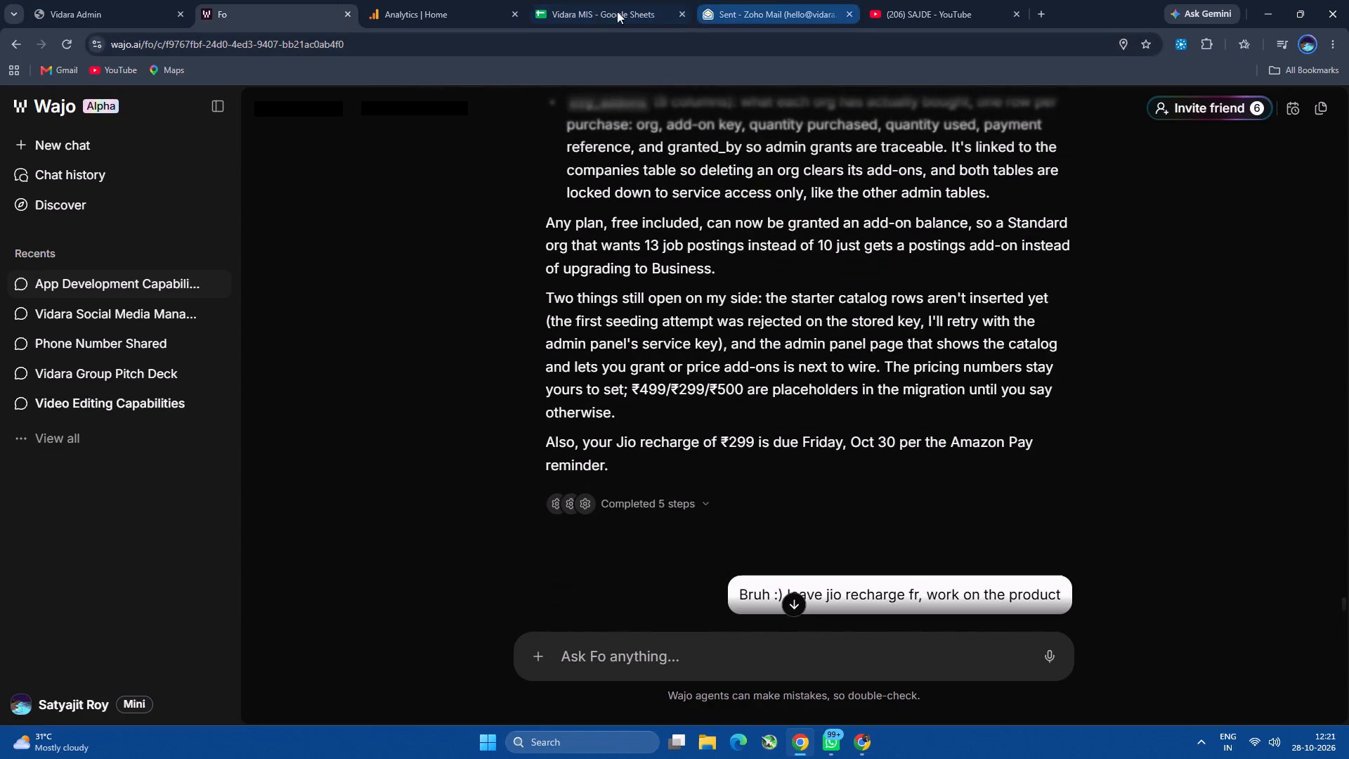
left_click(596, 11)
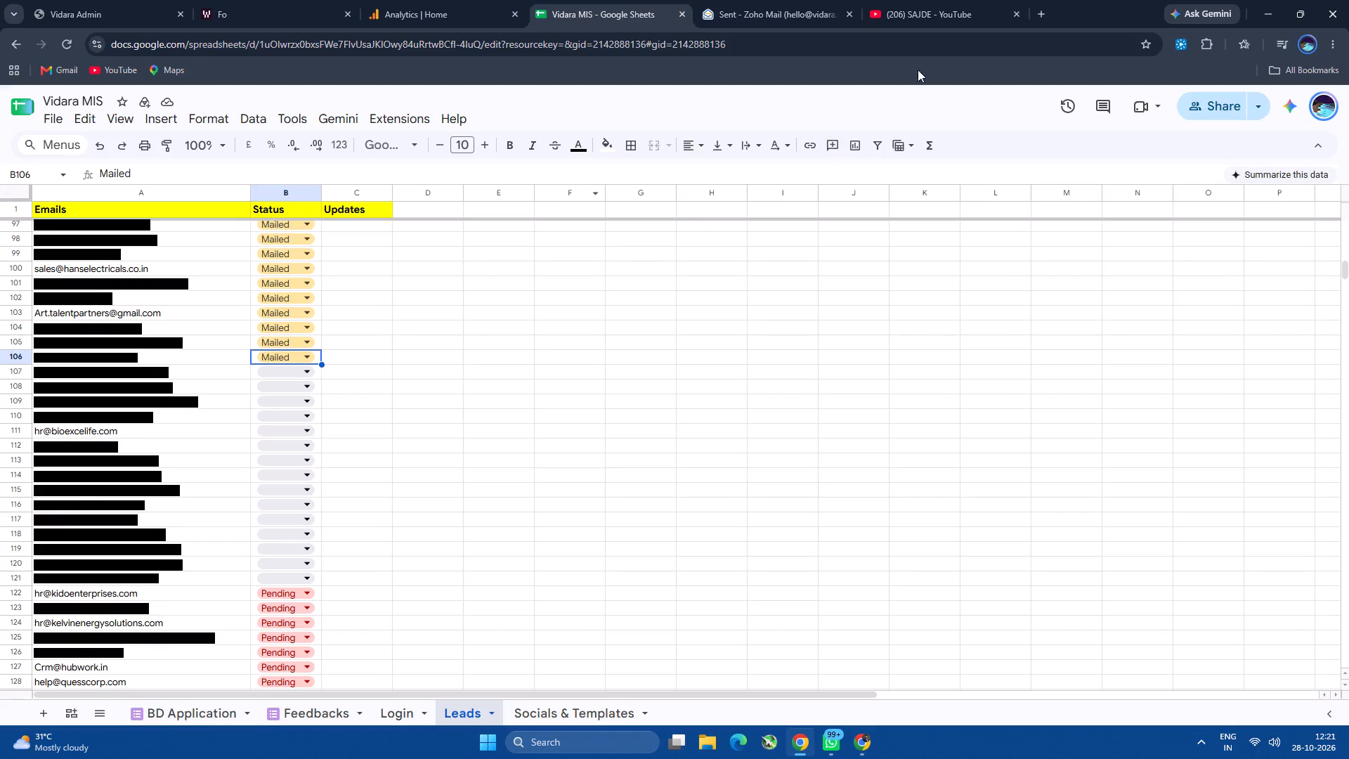
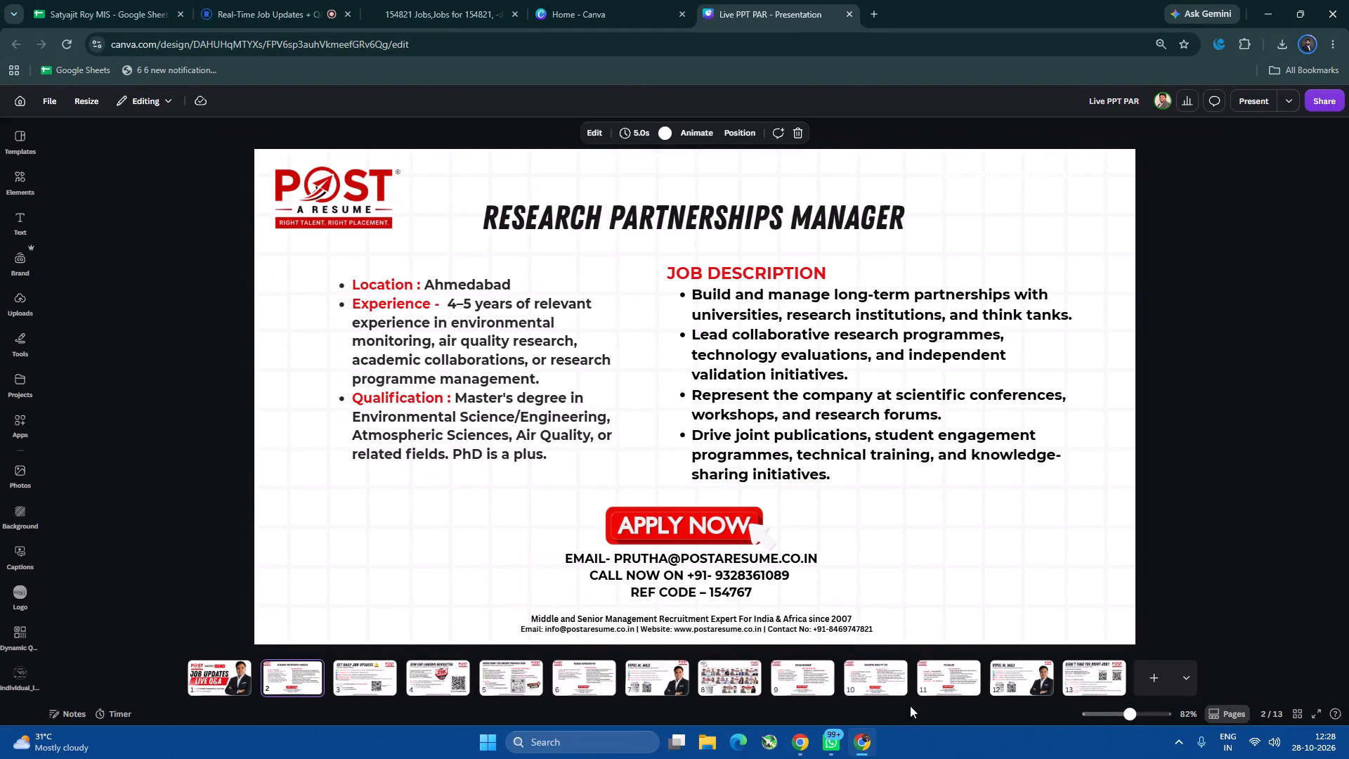
Replace the Branopac India Pvt Ltd heading on slide 10 with "Assistant Sales Manager", copied from the Requirements sheet.
left_click(962, 679)
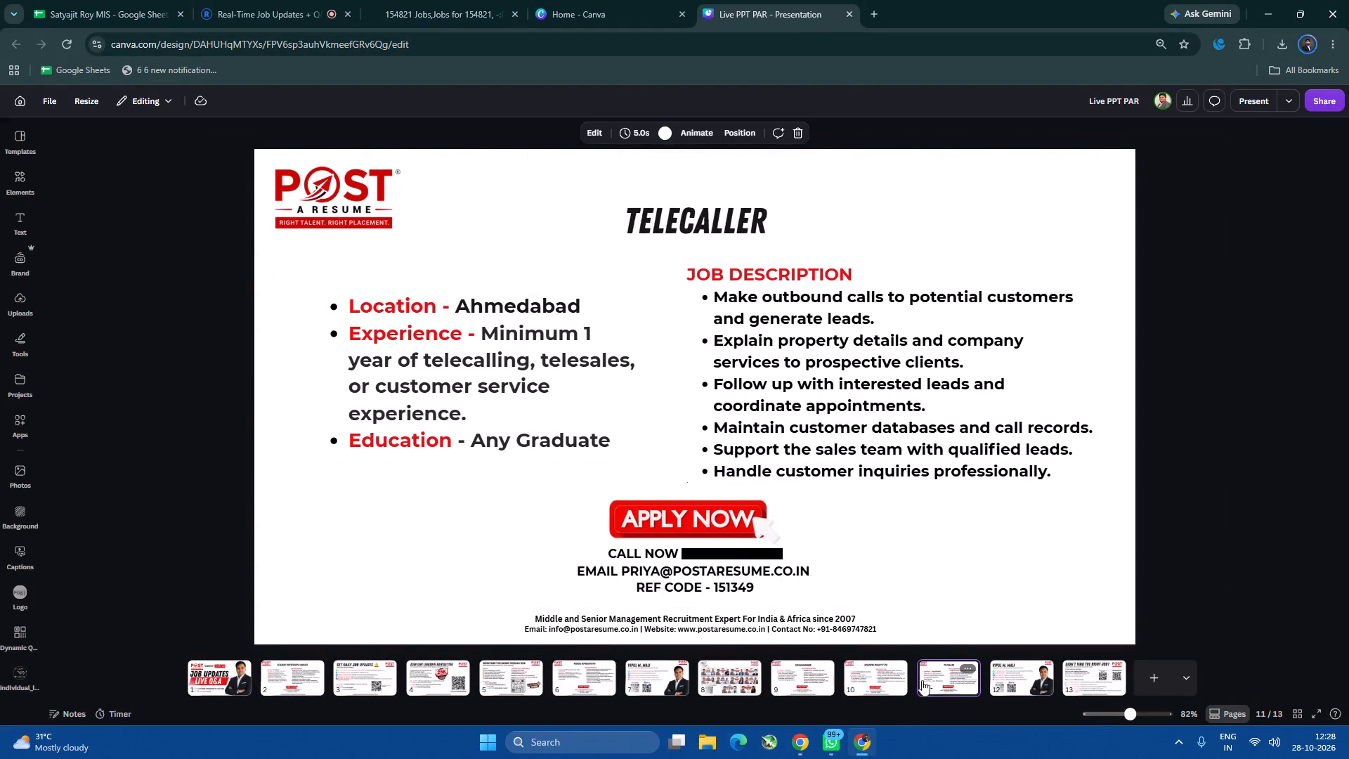
left_click(899, 679)
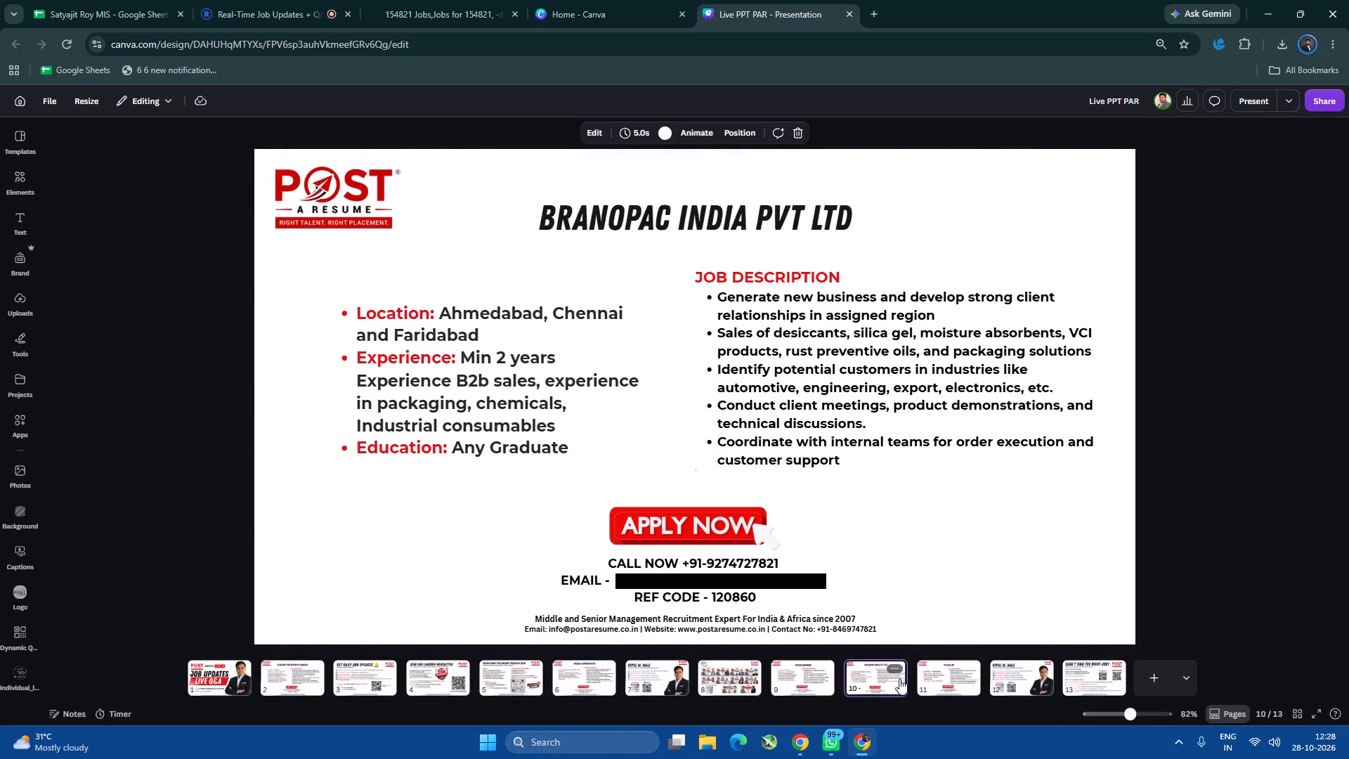
left_click(144, 0)
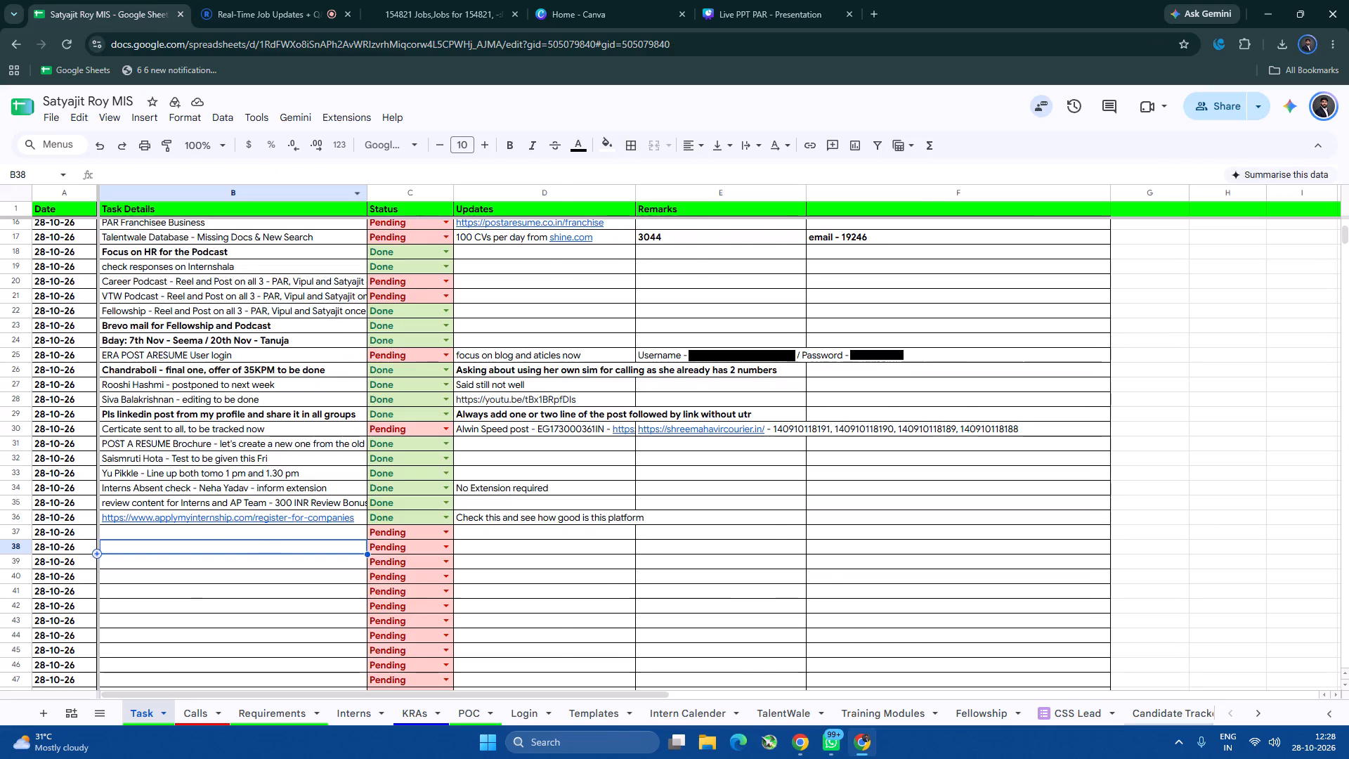
left_click(265, 703)
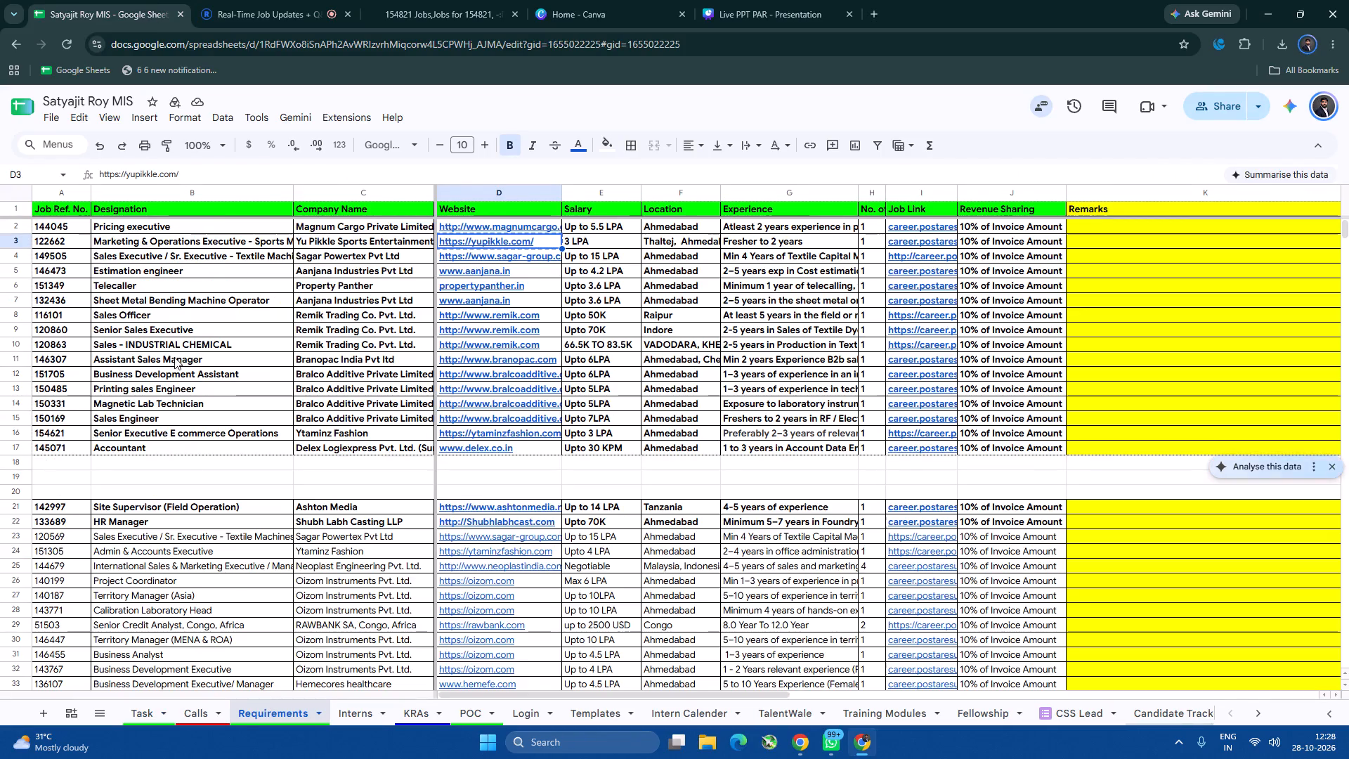
left_click(176, 358, "ctrl")
key("ctrl+c")
left_click(757, 0)
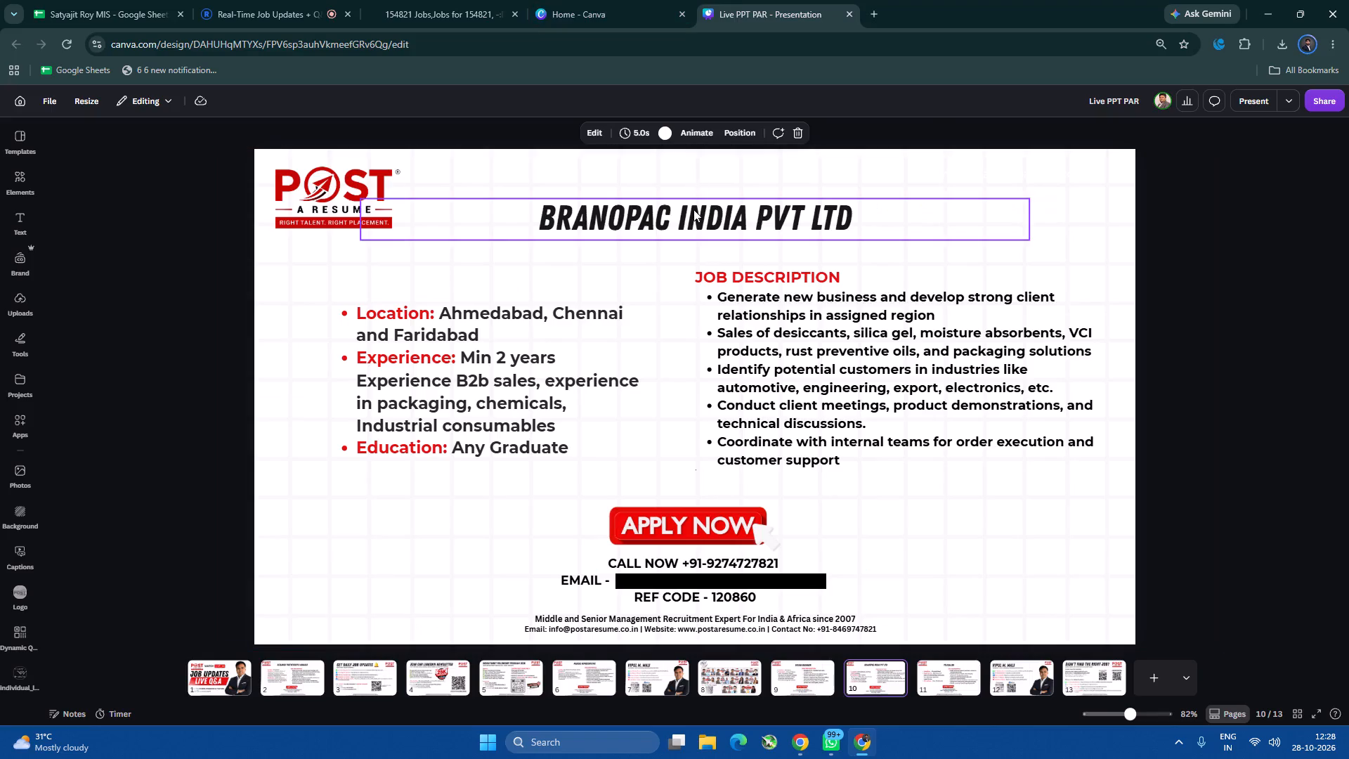
double_click(693, 213)
key("ctrl+a")
key("ctrl+v")
left_click(190, 268)
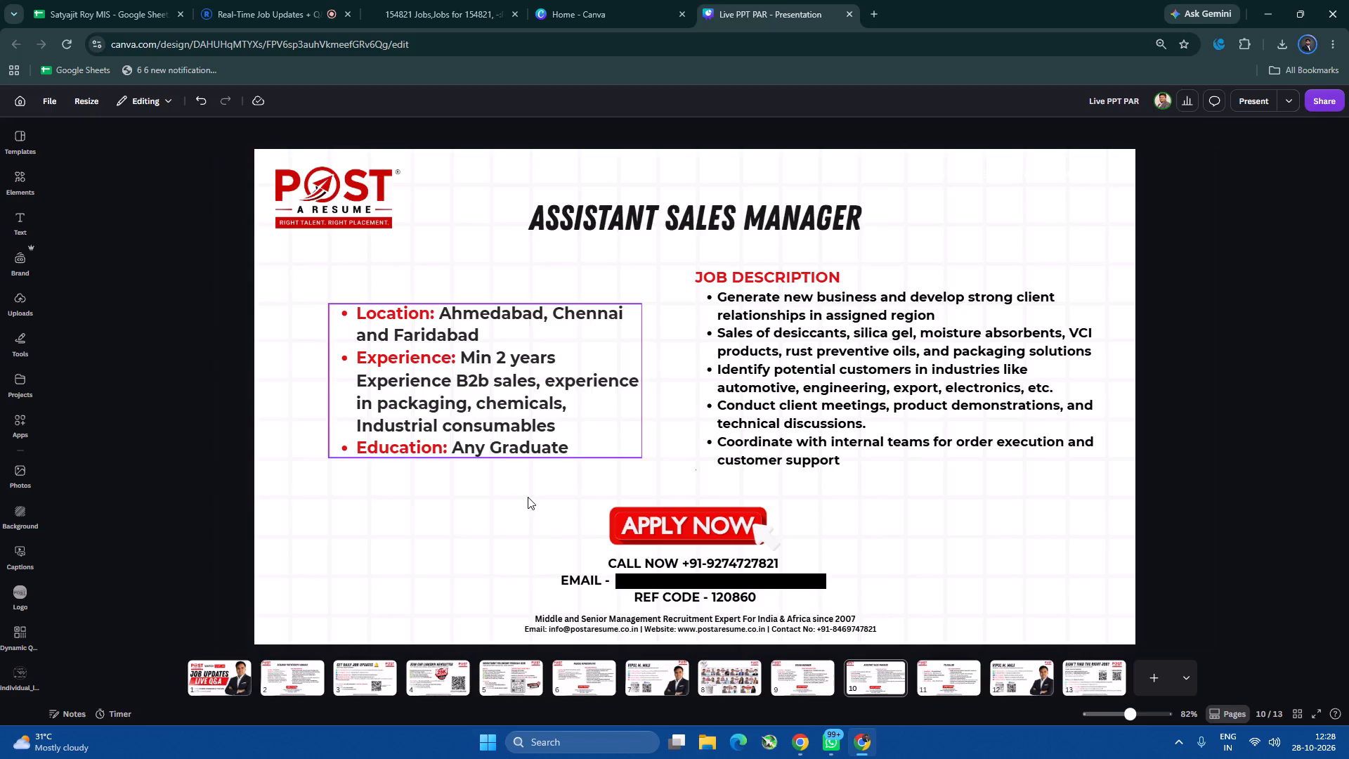
Nudge the location, experience and education text block on the Assistant Sales Manager slide slightly up and to the left.
left_click_drag(507, 410, 501, 401)
left_click(215, 337)
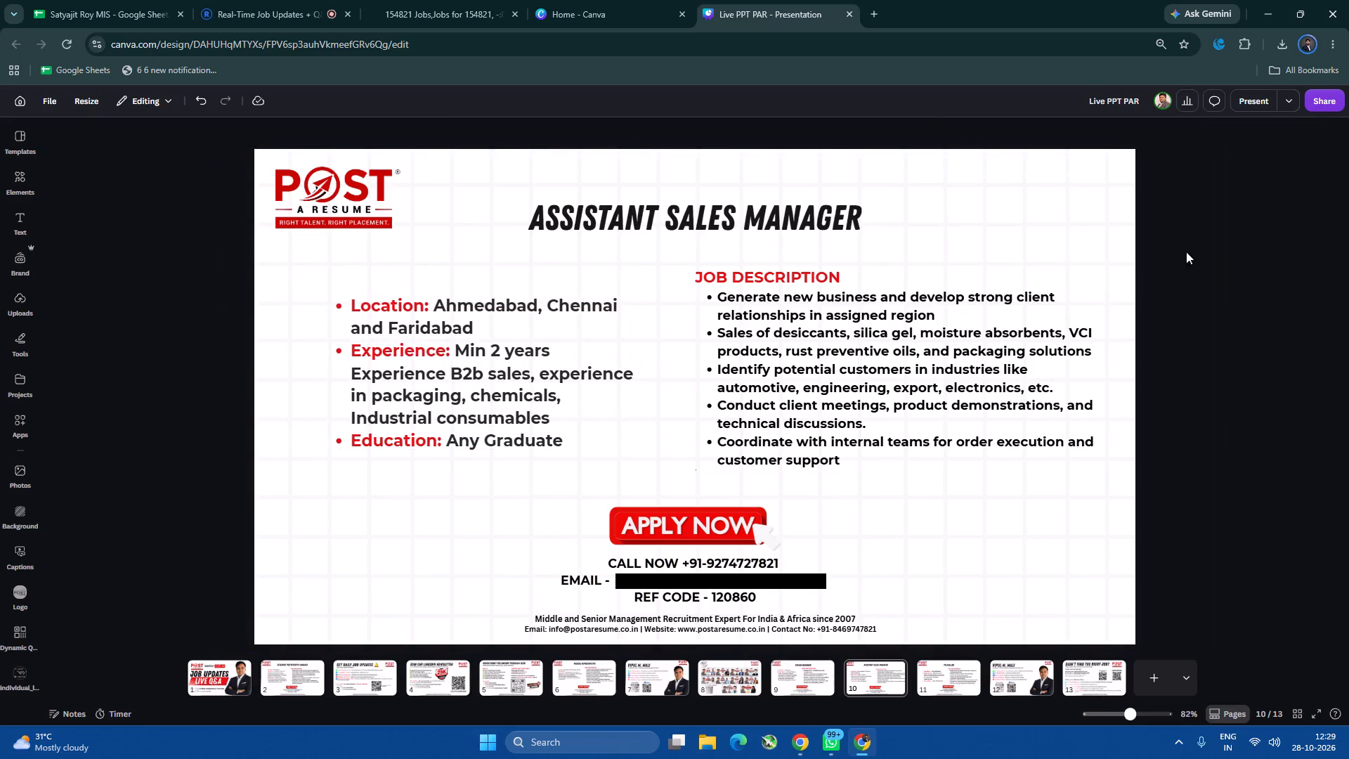
Reorder the slides so Medical Representative is page 2, Design Engineer page 6 and Research Partnerships Manager page 9.
left_click(1325, 94)
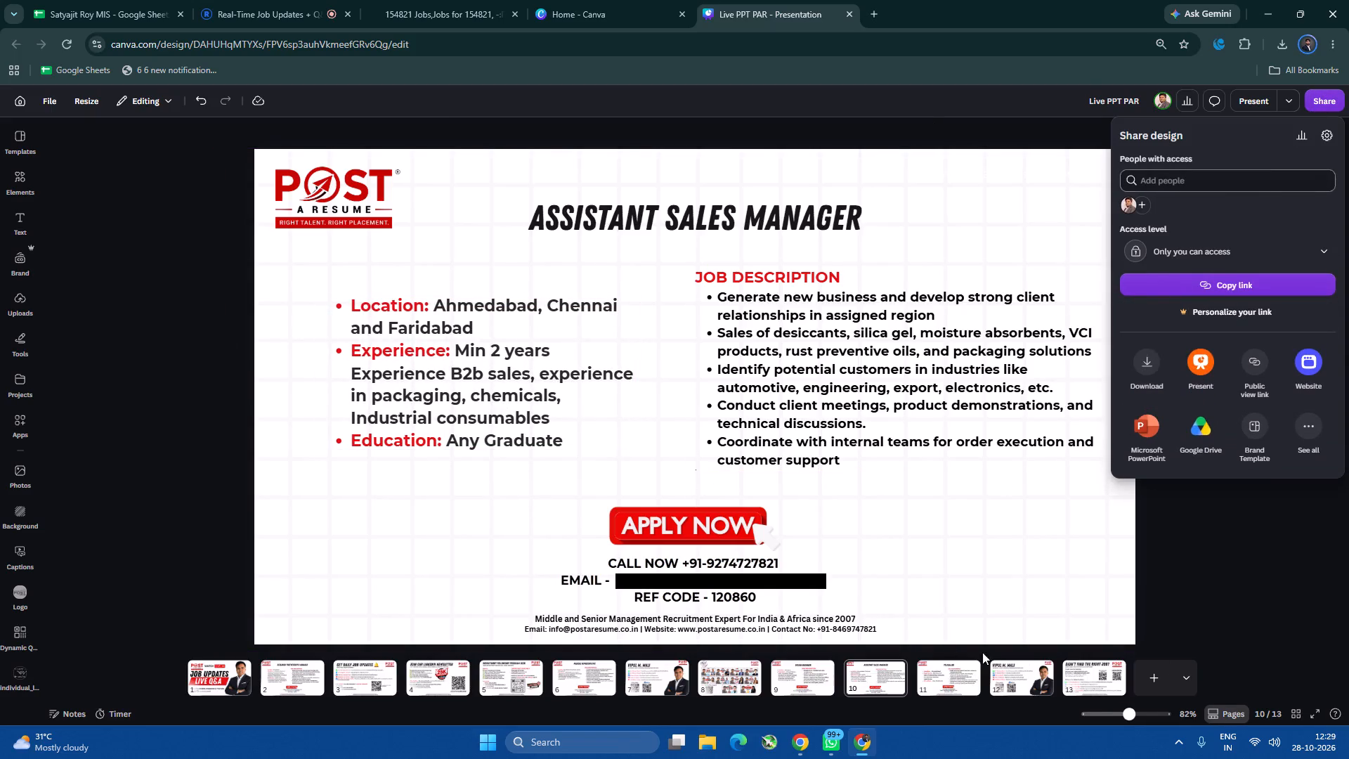
left_click(1213, 649)
left_click_drag(585, 689, 333, 687)
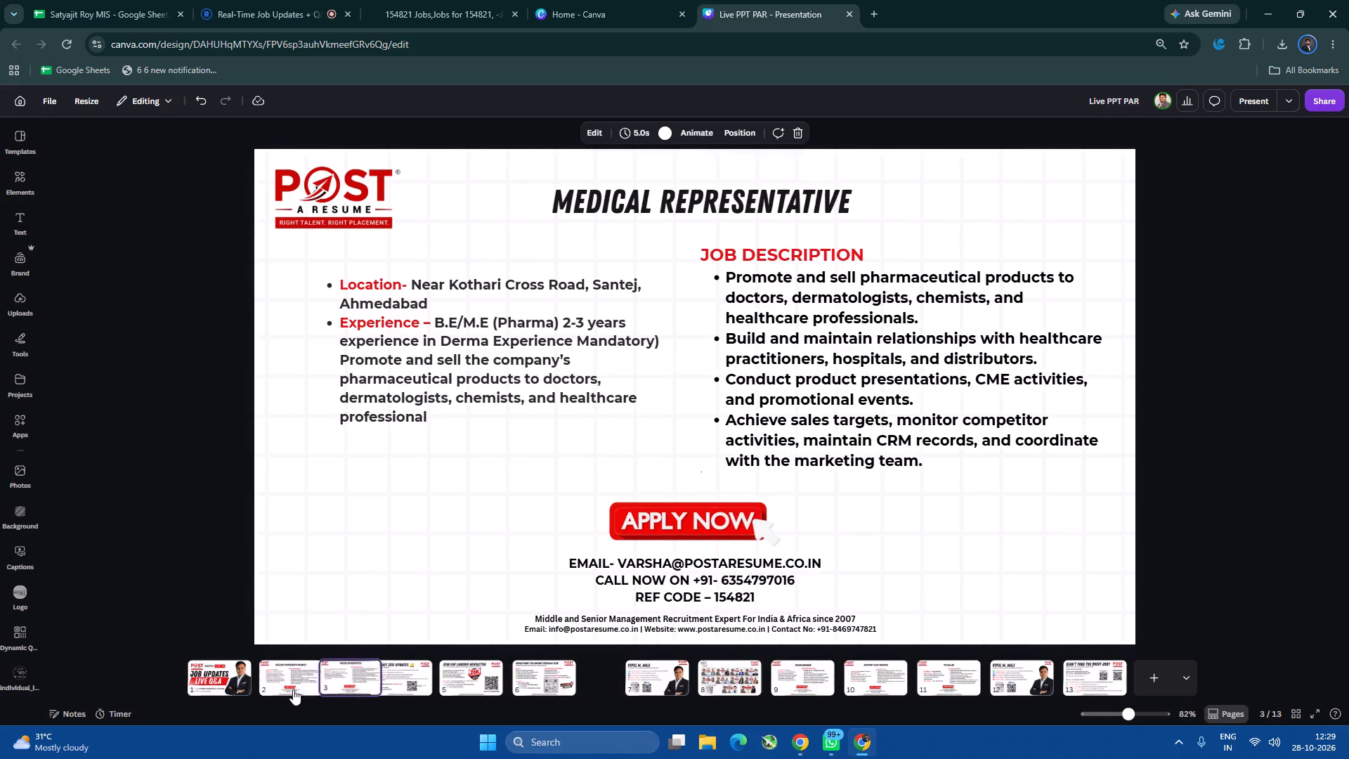
left_click_drag(292, 688, 791, 681)
left_click_drag(815, 687, 646, 668)
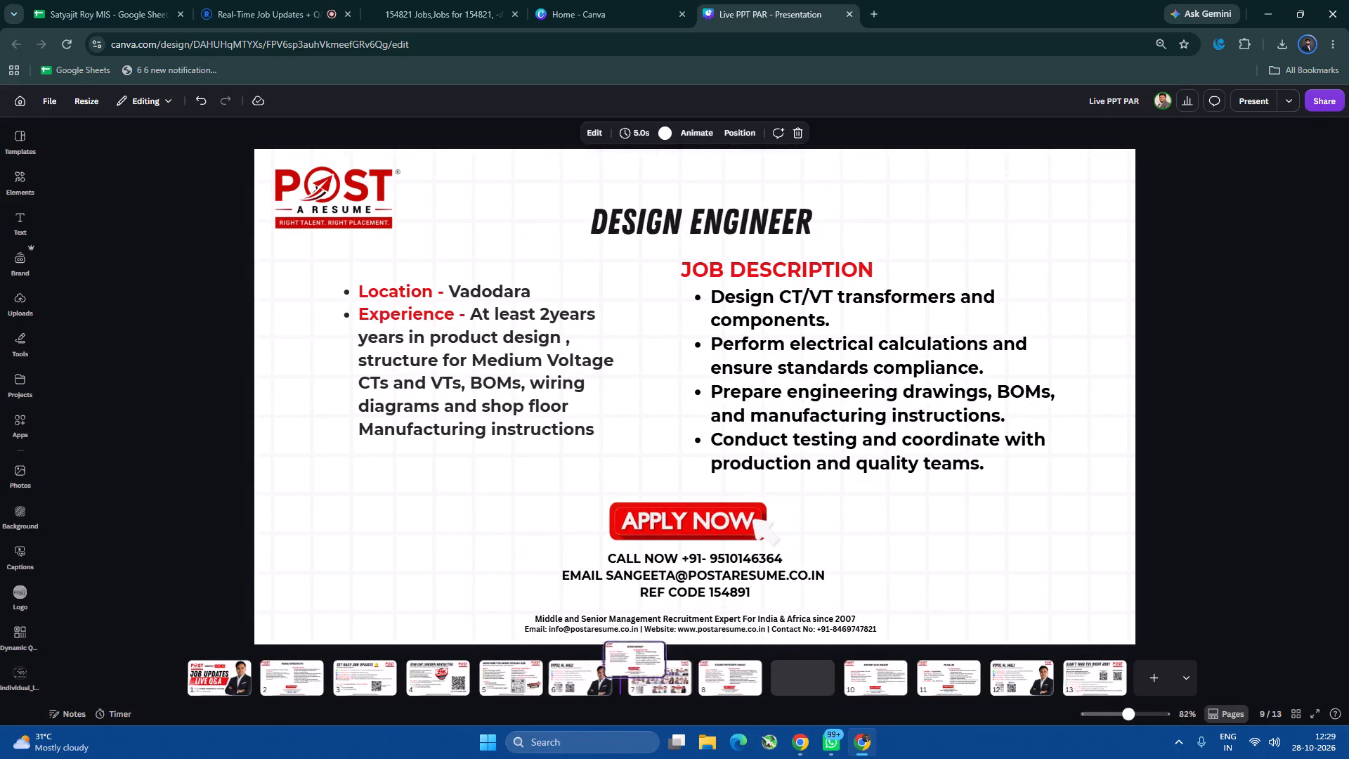
left_click_drag(646, 668, 575, 682)
left_click(814, 672)
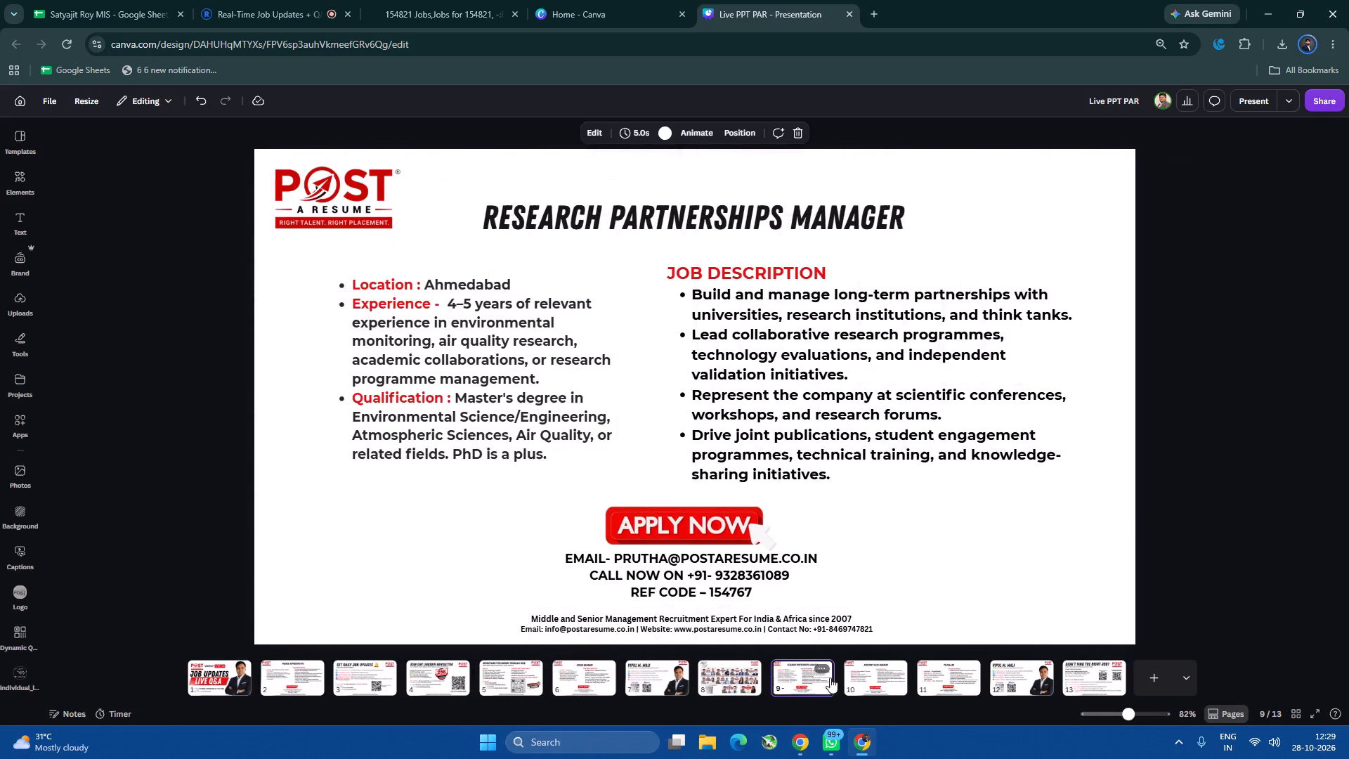
left_click(871, 680)
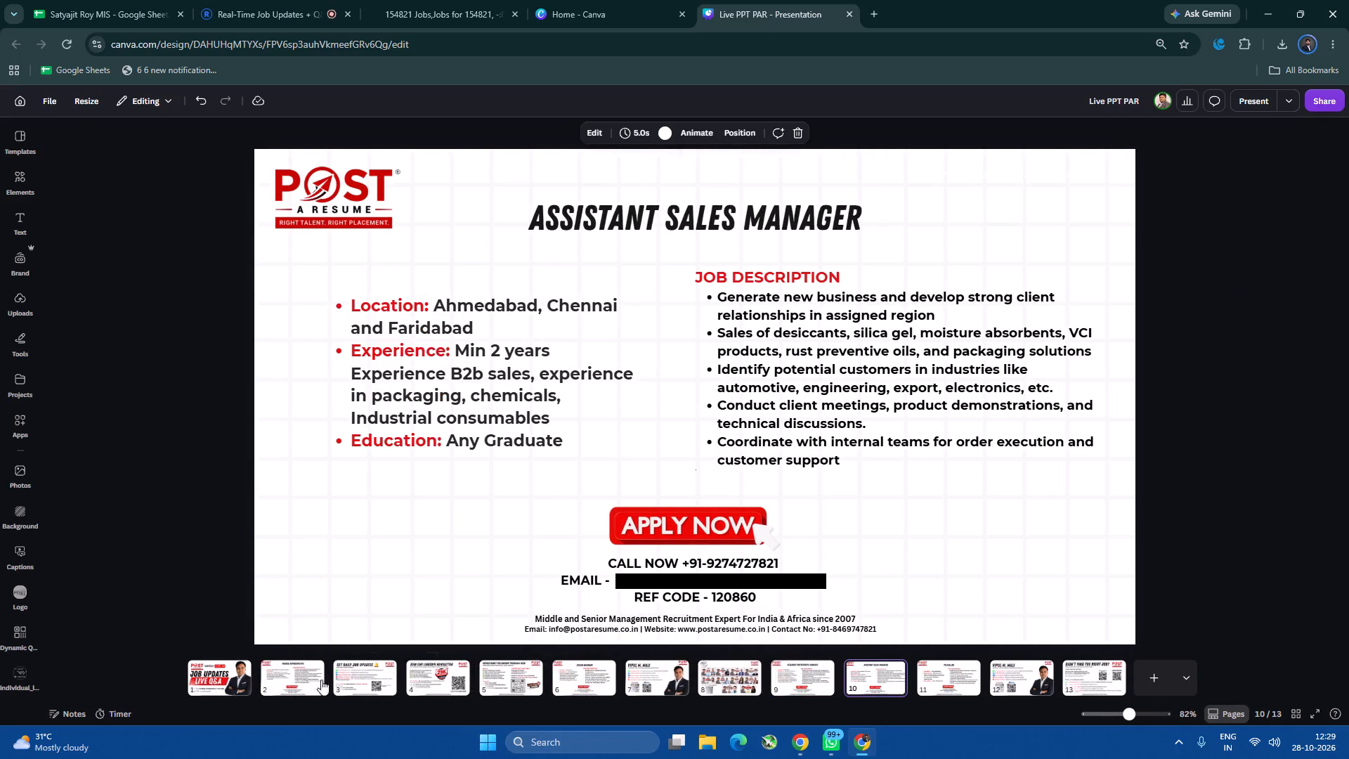
left_click(299, 680)
left_click(594, 687)
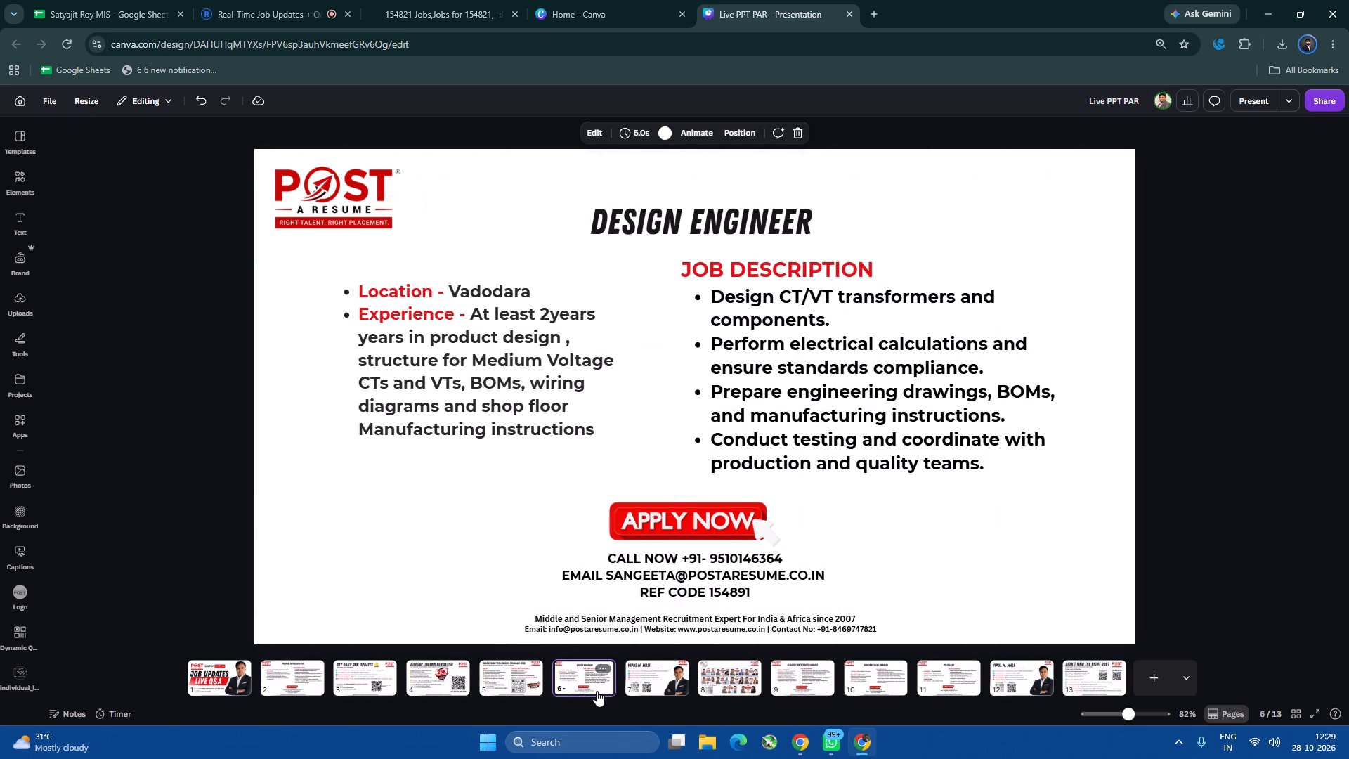
Download all pages of the Live PPT PAR presentation as a digital PDF.
left_click(1311, 105)
left_click(1143, 370)
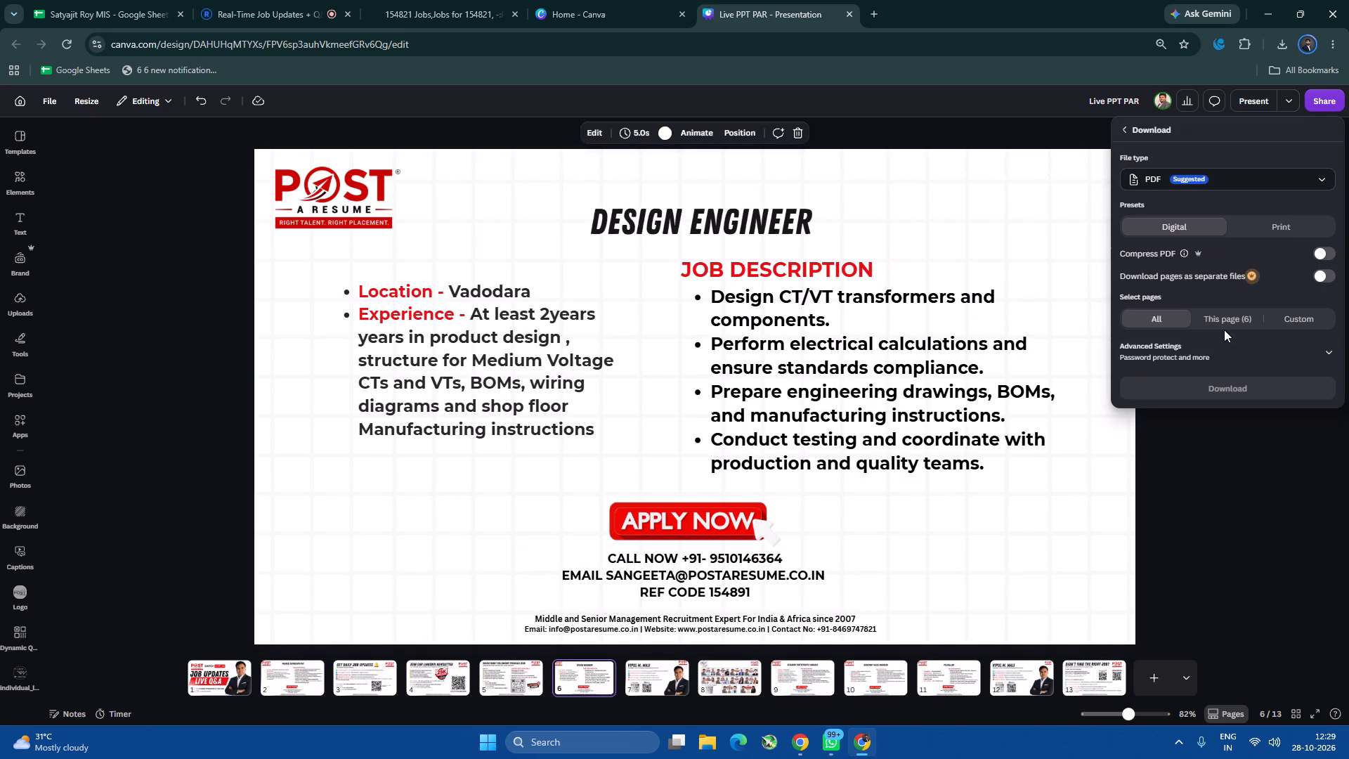
left_click(1213, 385)
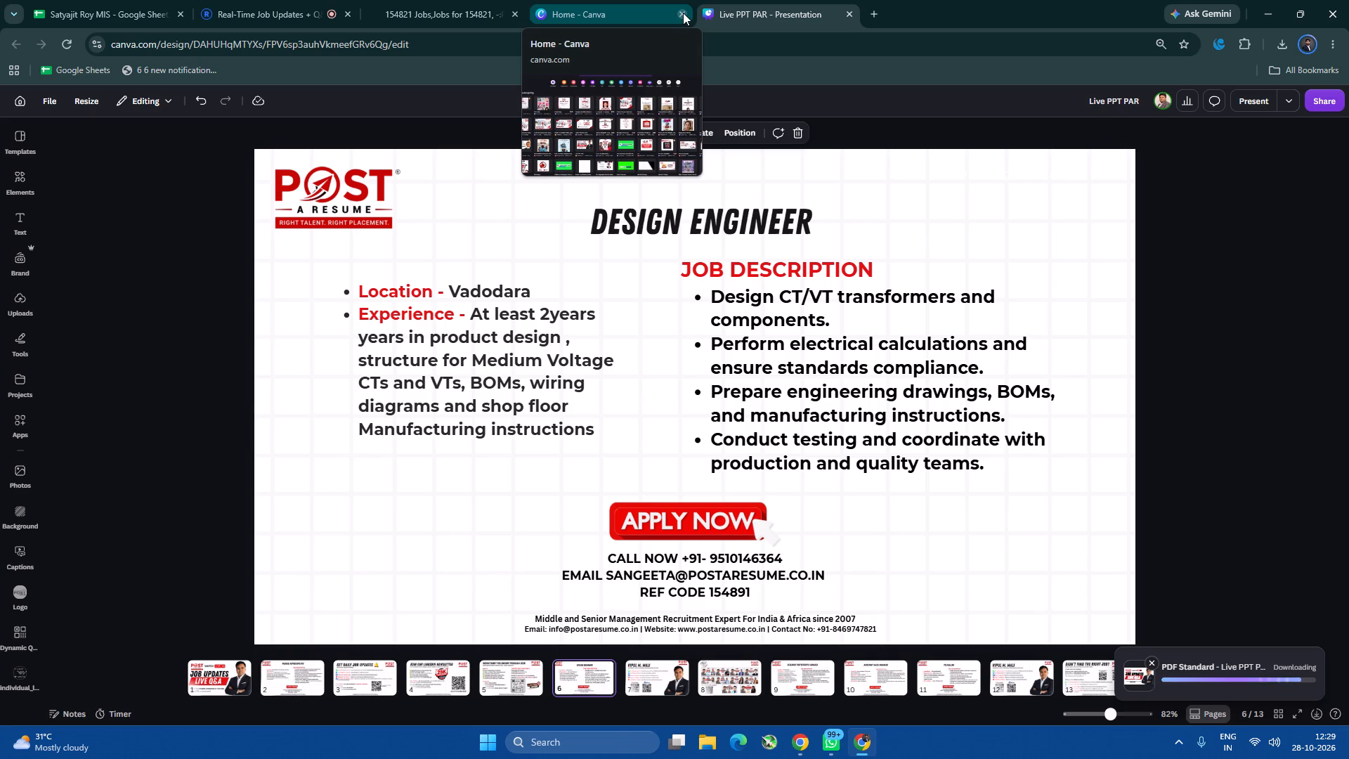
In the MIS Task sheet, set the Yu Pikkle line-up and the Friday test tasks to Pending.
left_click(122, 0)
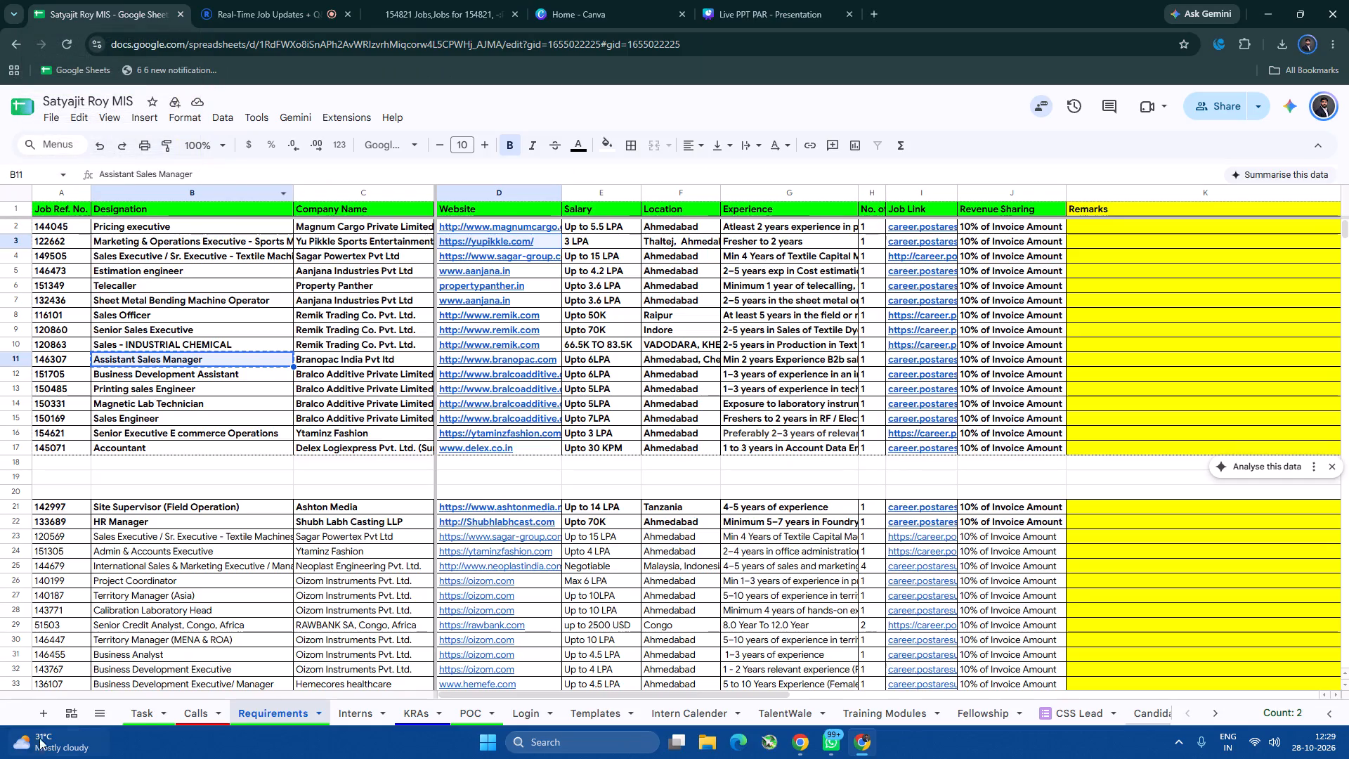
left_click(141, 710)
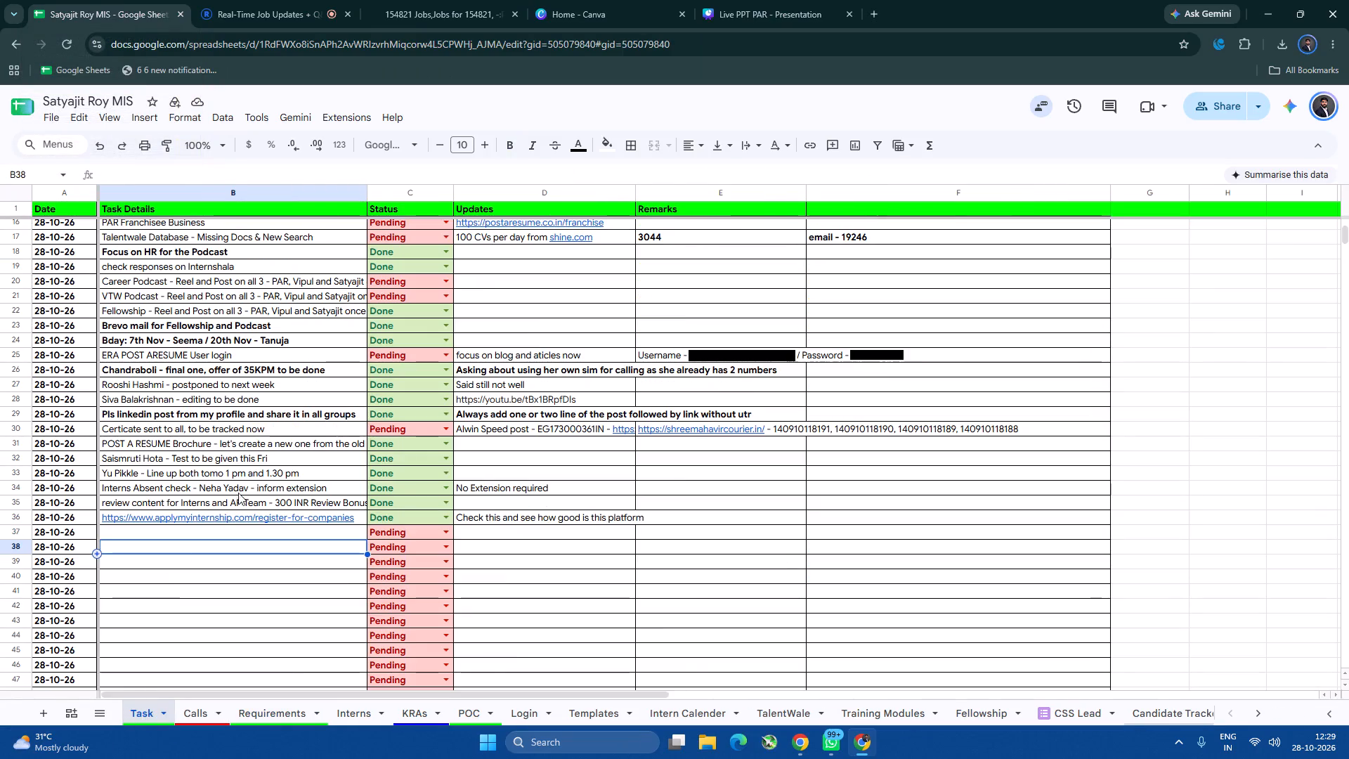
left_click(445, 476)
left_click(405, 526)
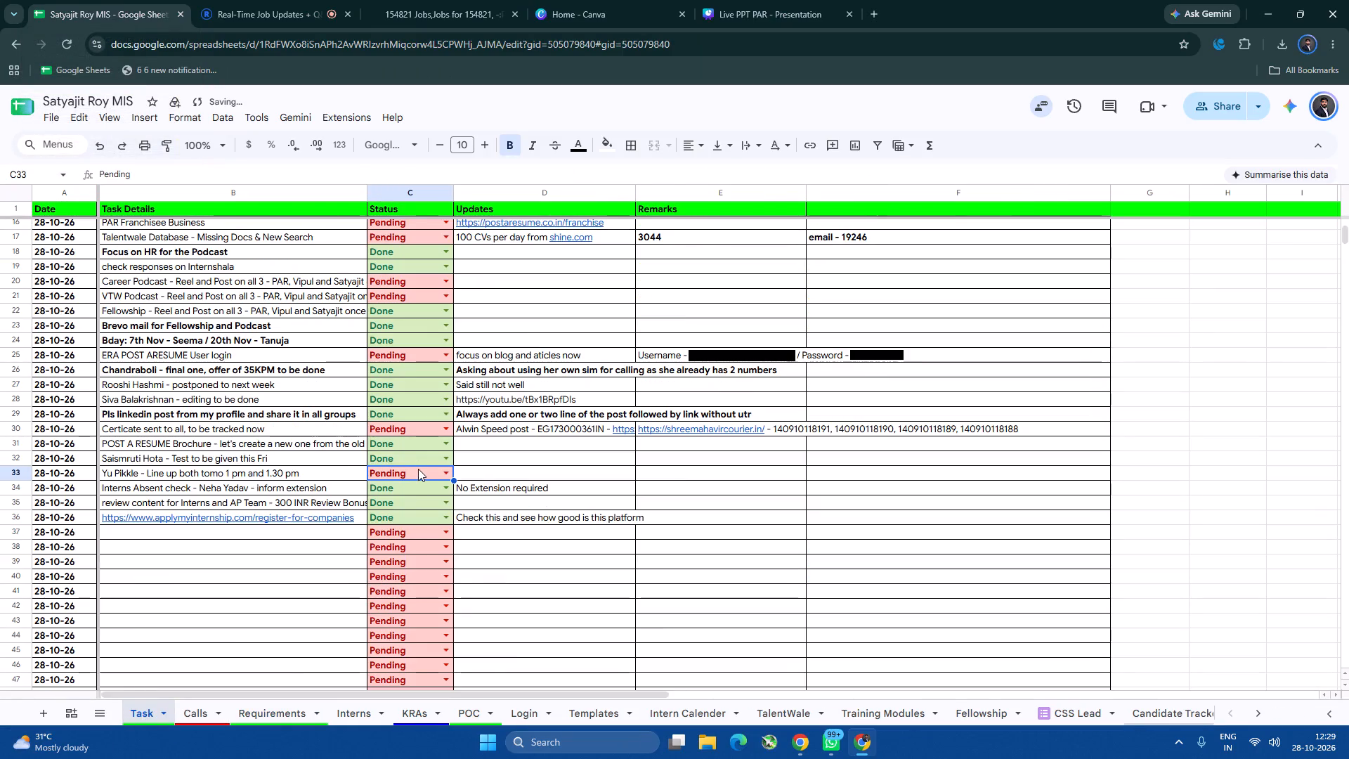
left_click(446, 458)
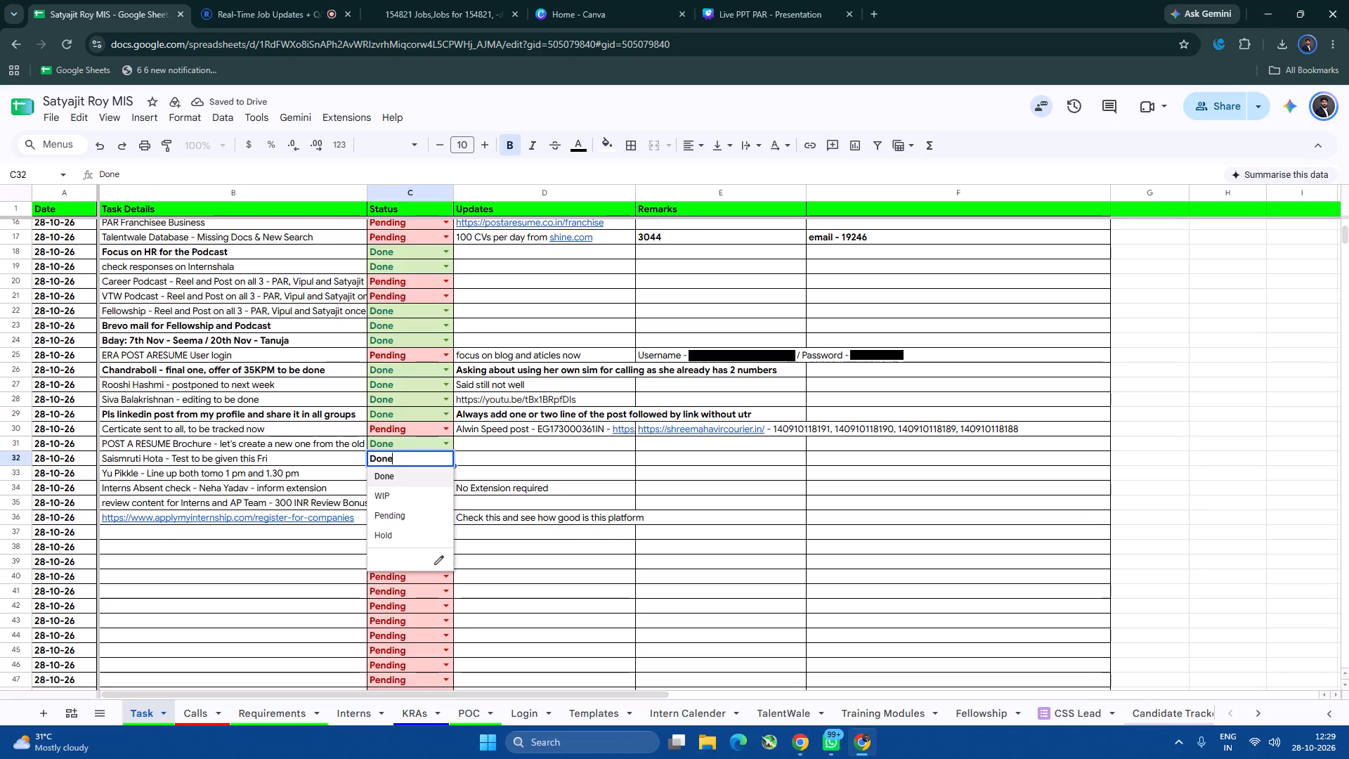
left_click(412, 519)
left_click(525, 564)
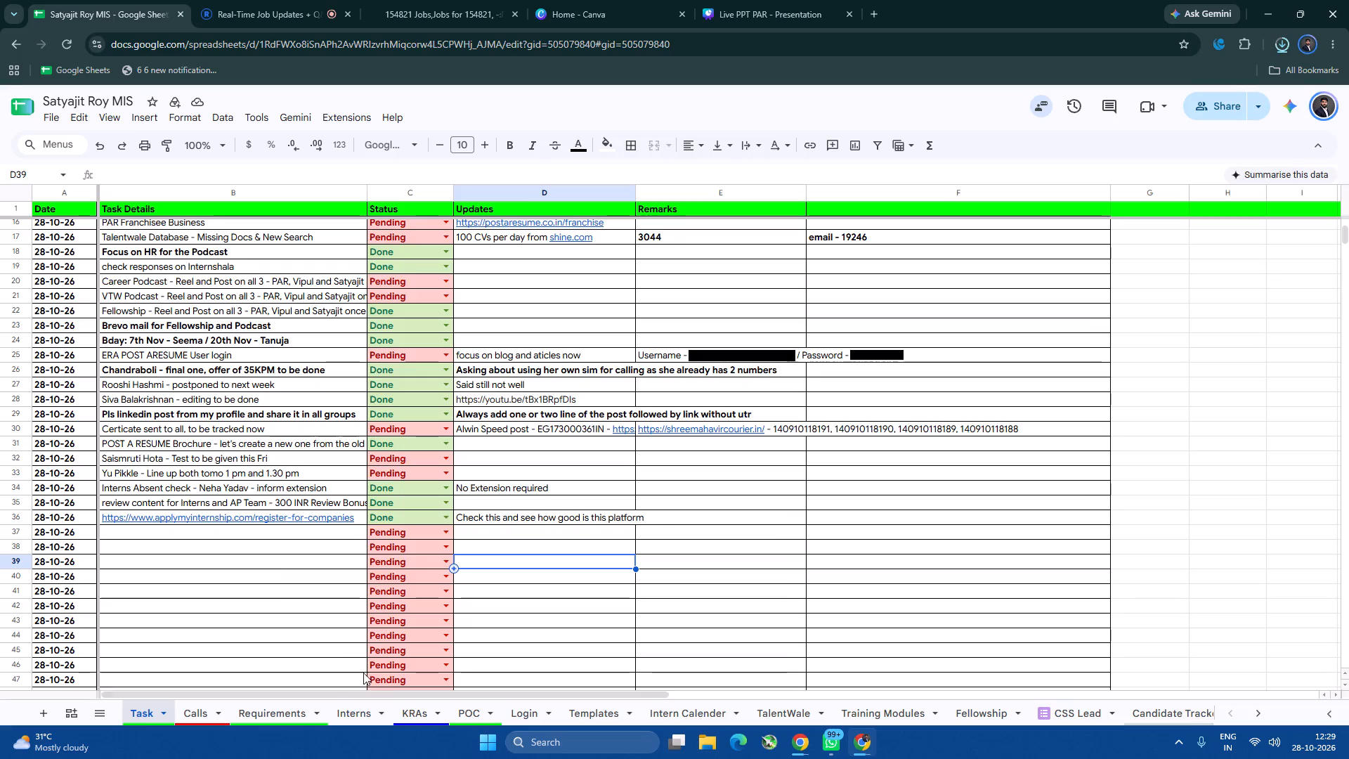
Open the interns' exit feedback form from the KRAs sheet, review its responses, and return to the Task sheet.
left_click(374, 711)
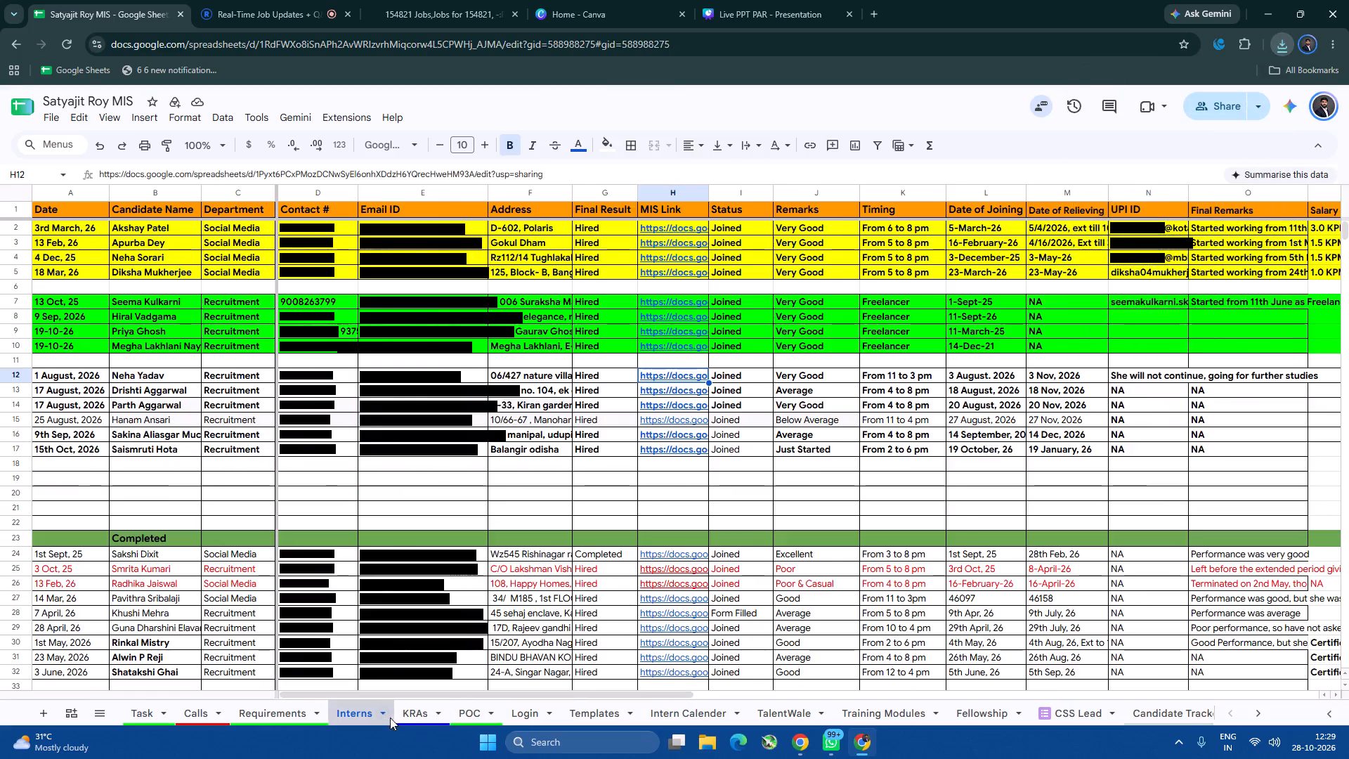
left_click(405, 714)
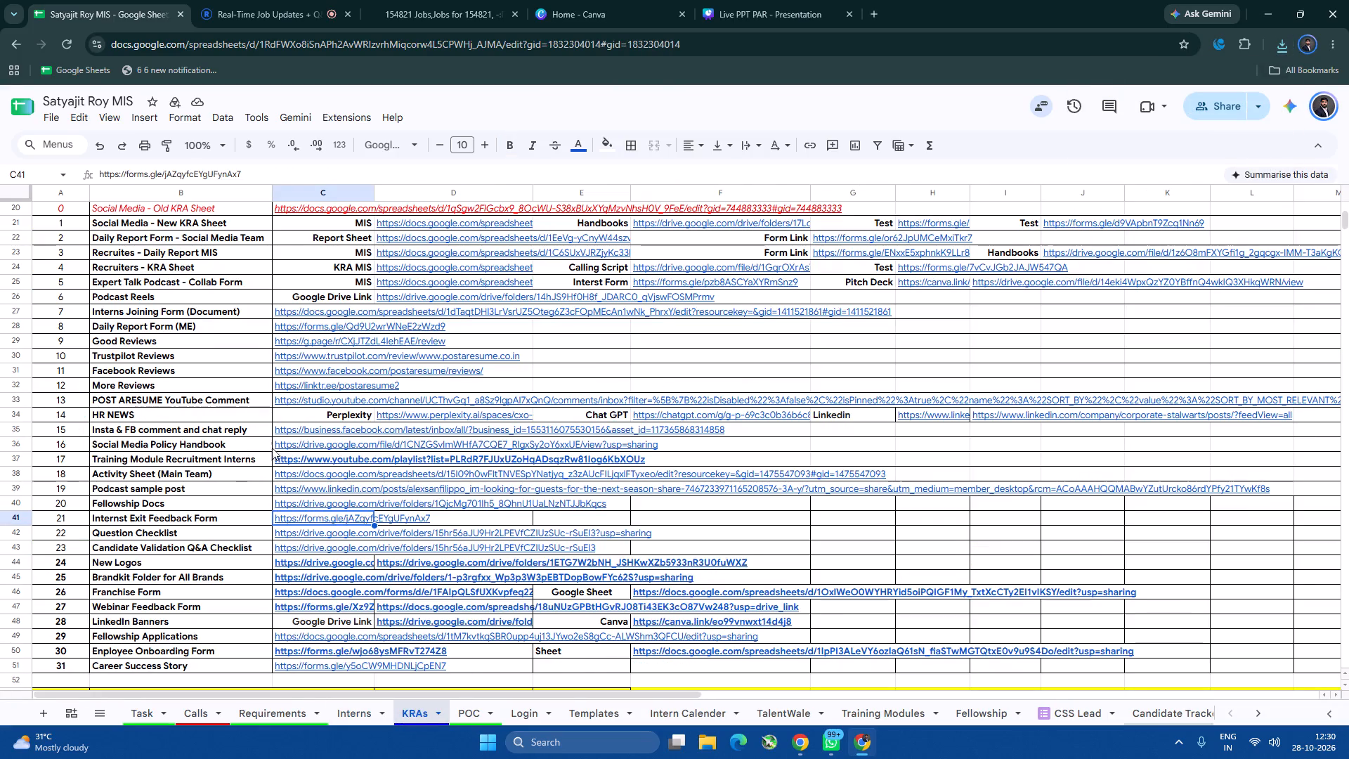
left_click(303, 524)
left_click(374, 544)
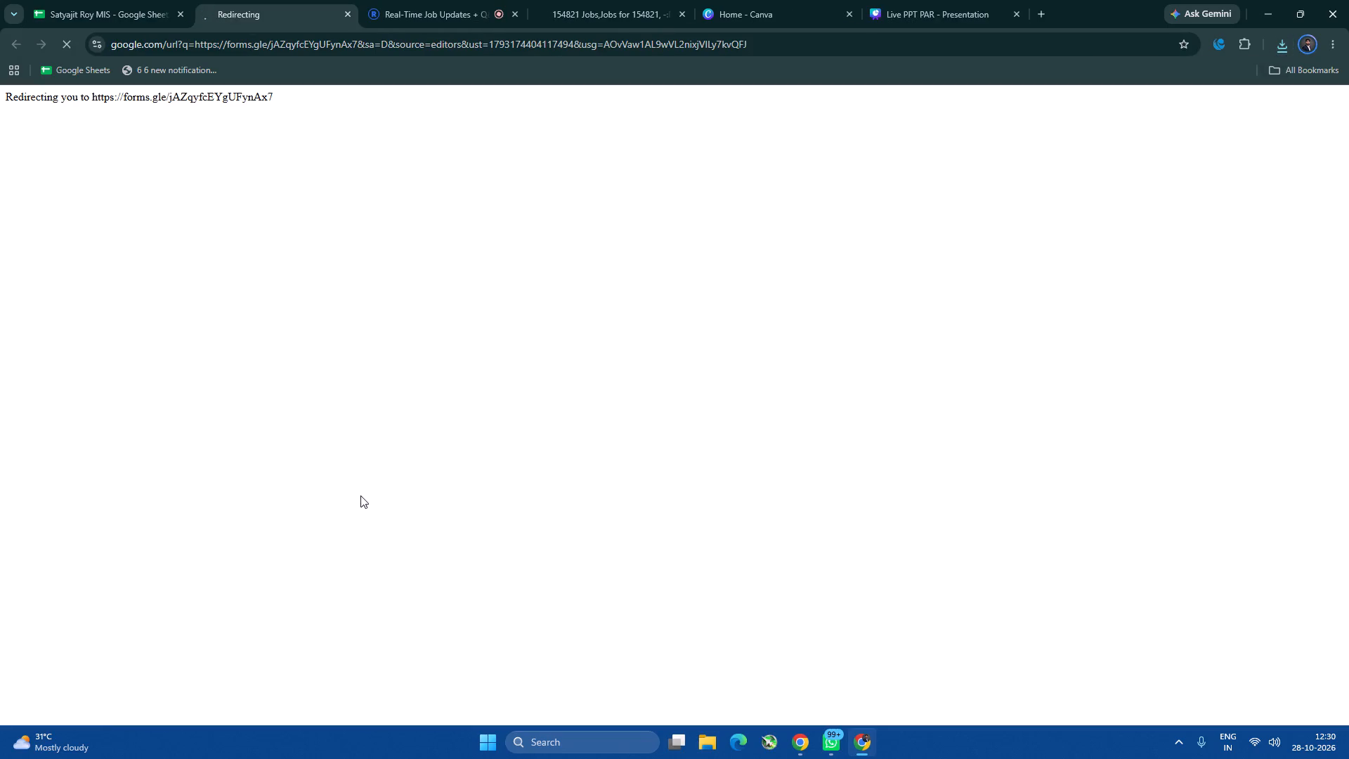
left_click(1307, 689)
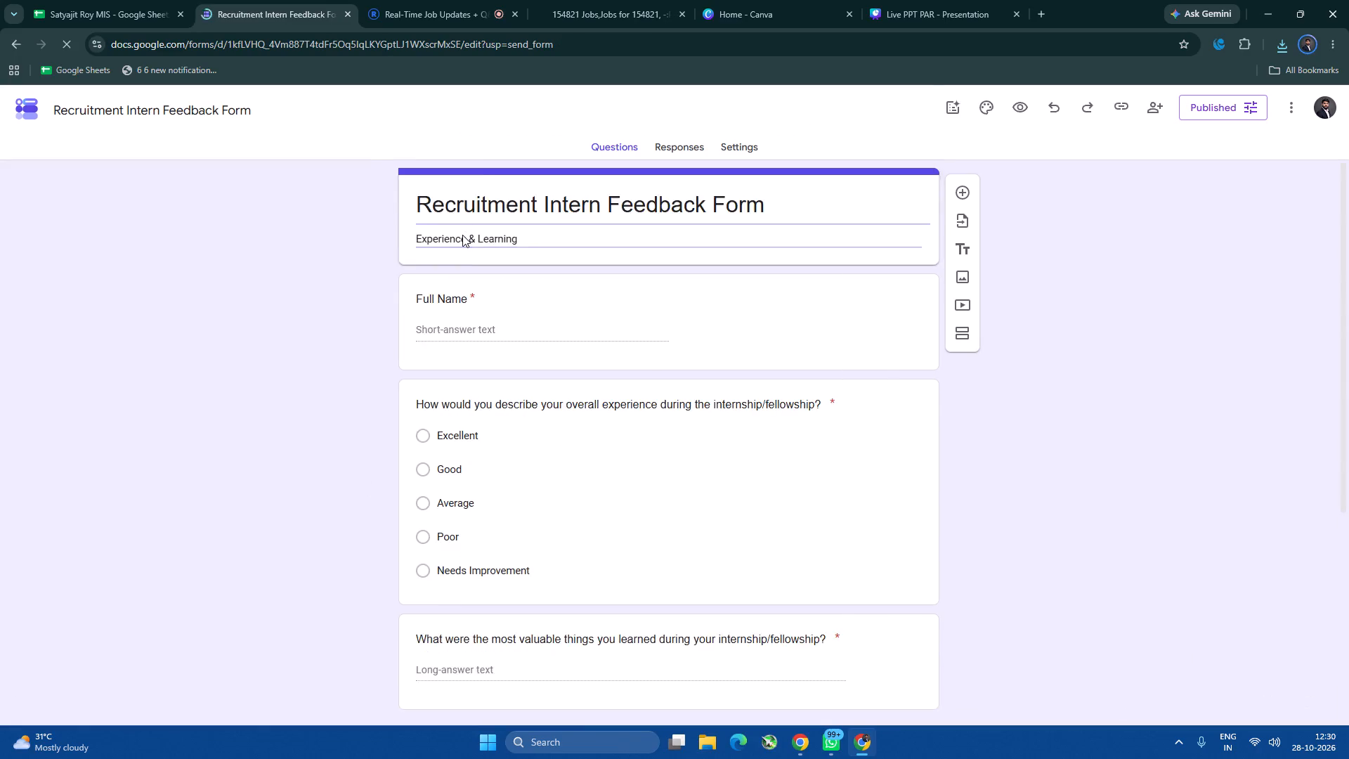
left_click(686, 150)
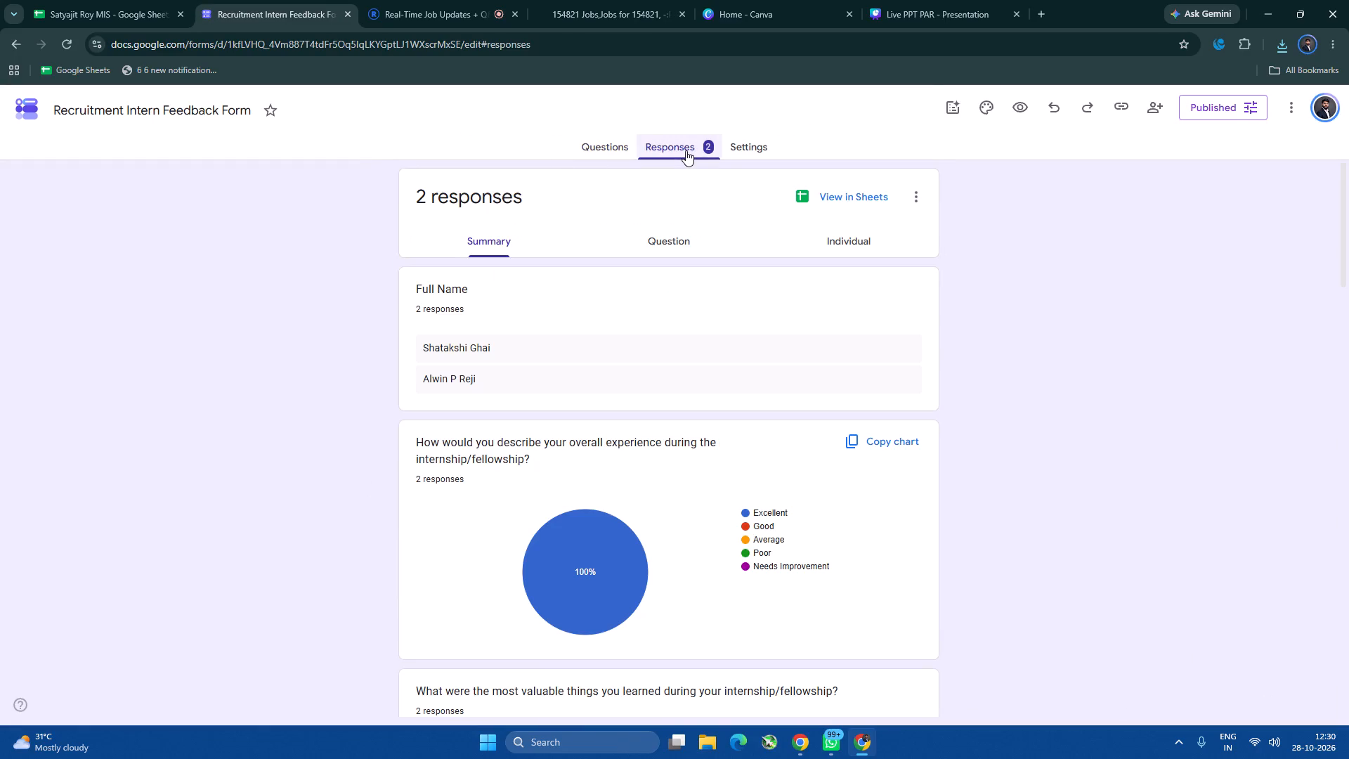
scroll(592, 415, "down", 3)
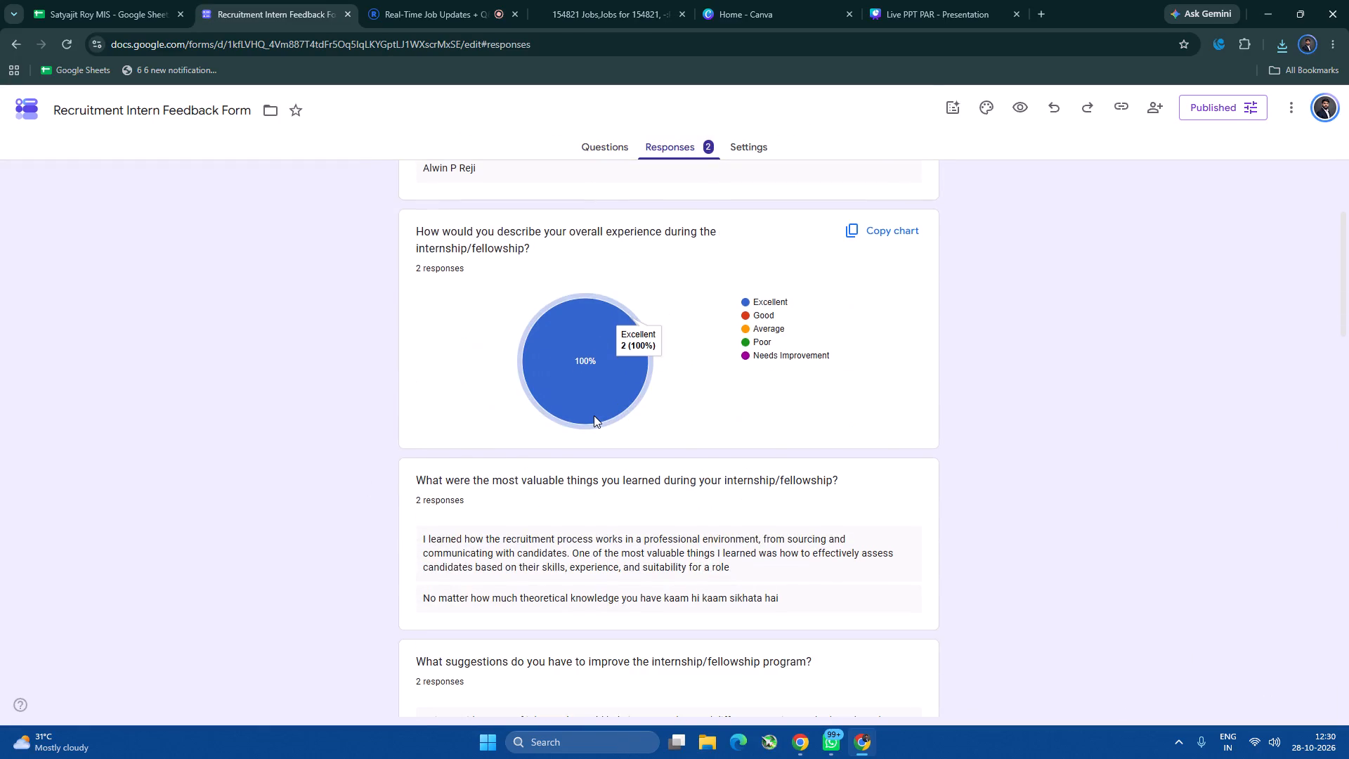
scroll(594, 415, "down", 4)
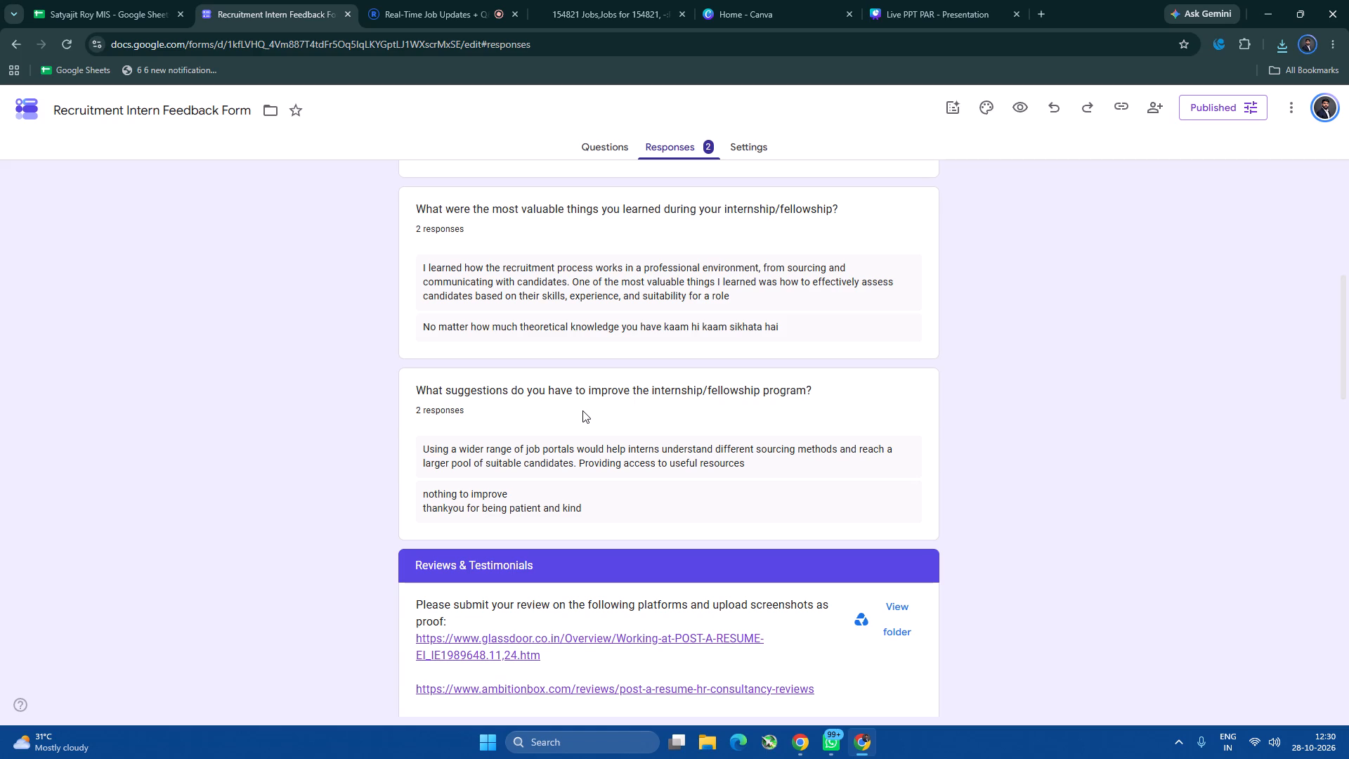
scroll(582, 410, "down", 7)
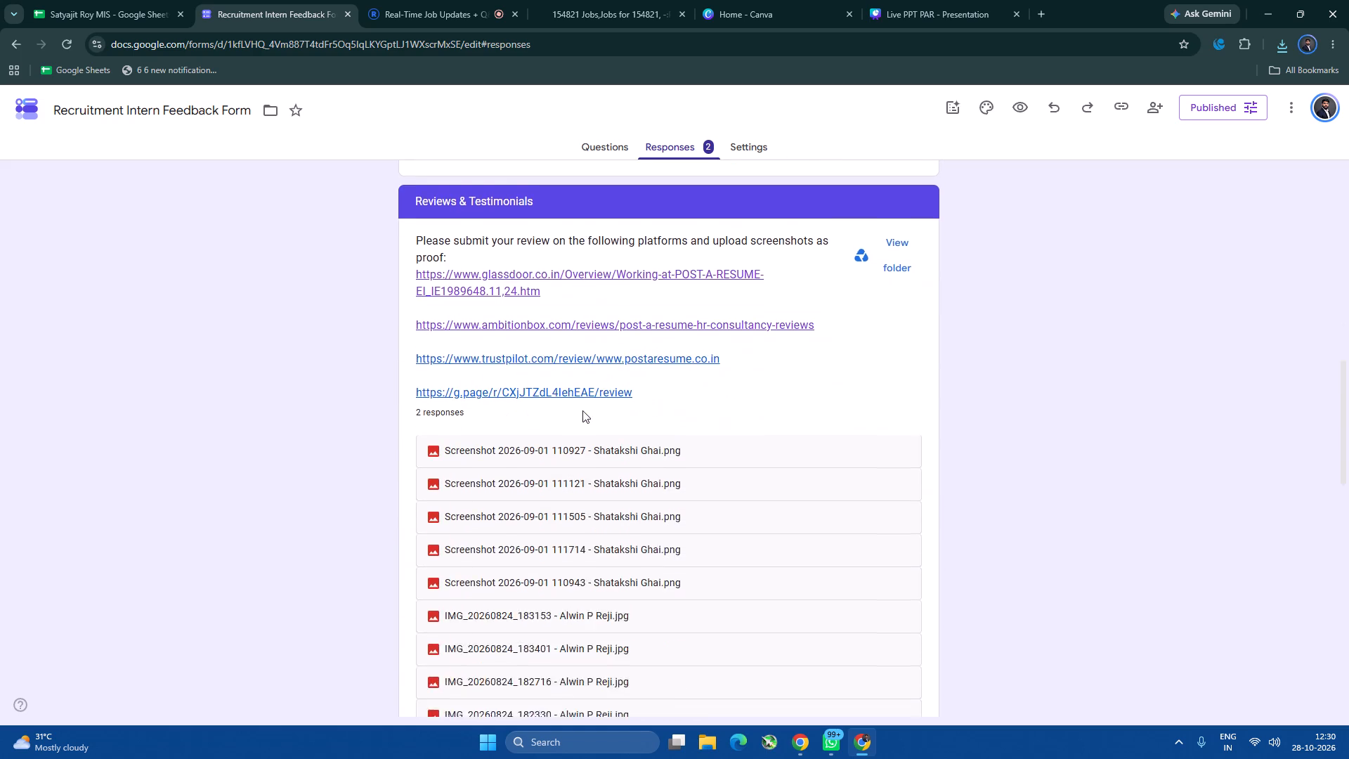
scroll(582, 410, "down", 7)
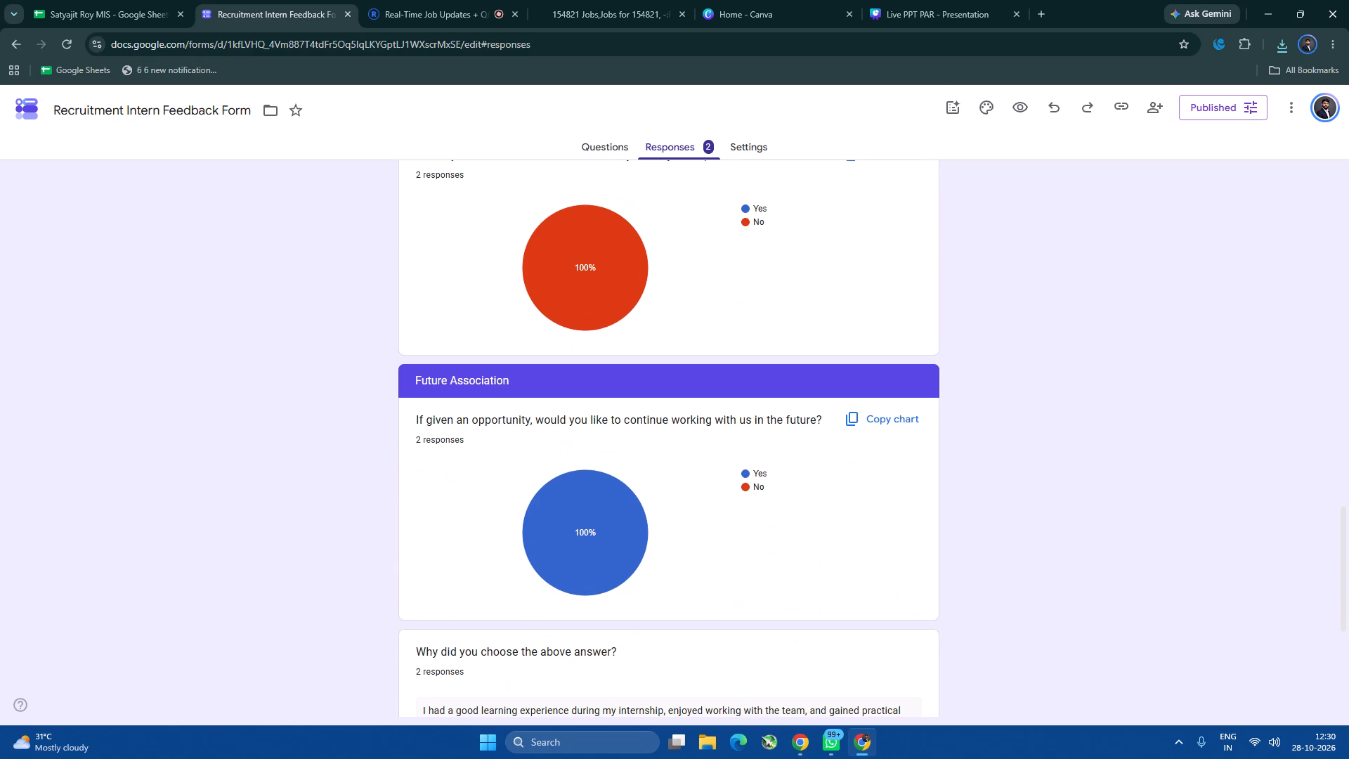
scroll(582, 410, "up", 2)
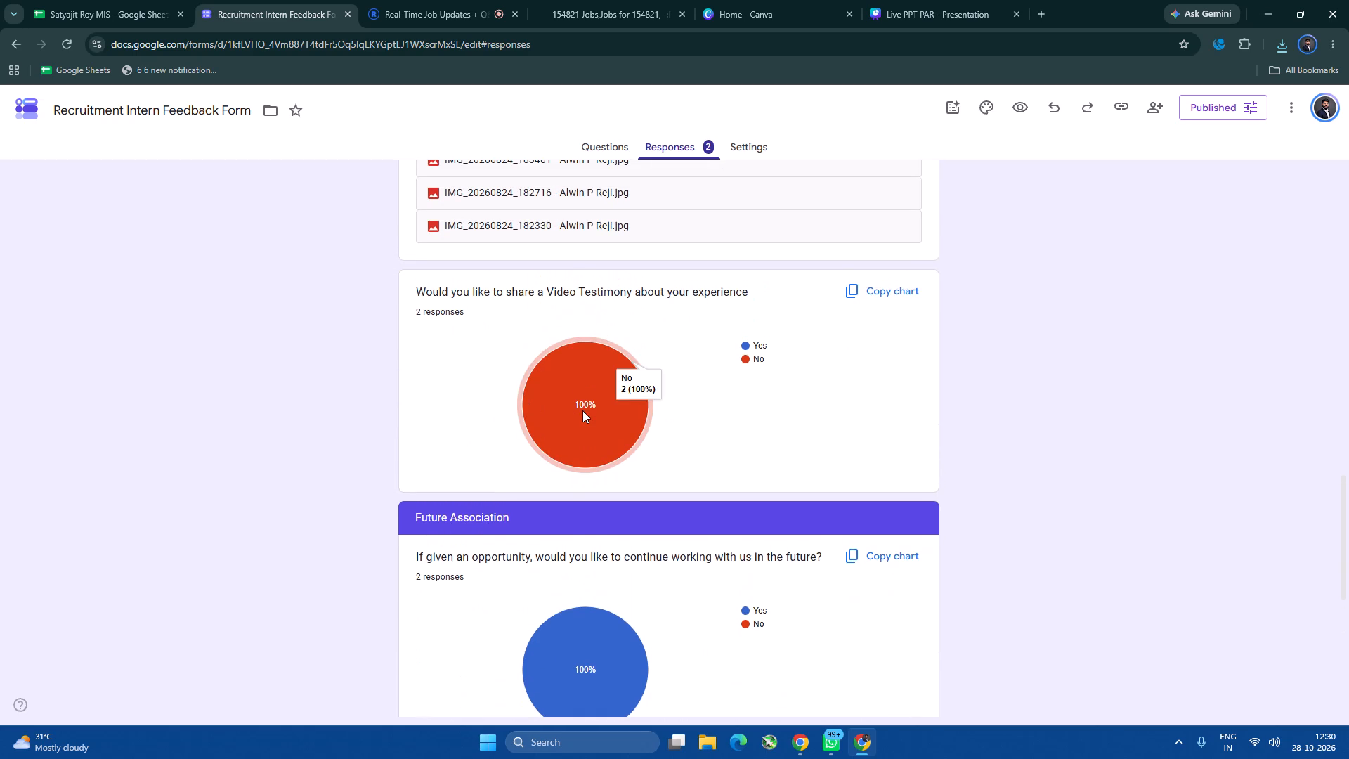
left_click(346, 17)
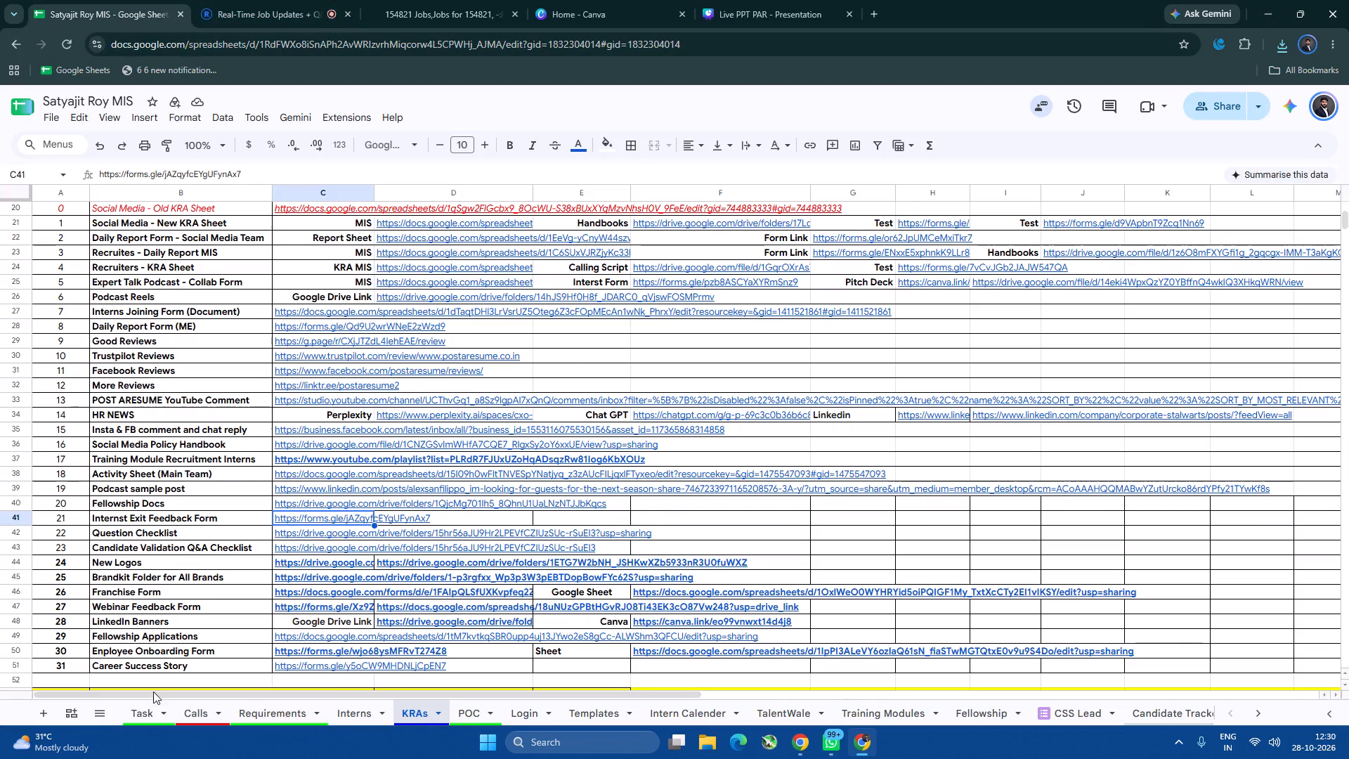
left_click(145, 709)
In the Restream studio, remove the existing Live PPT PAR deck from the presentations library.
left_click(303, 0)
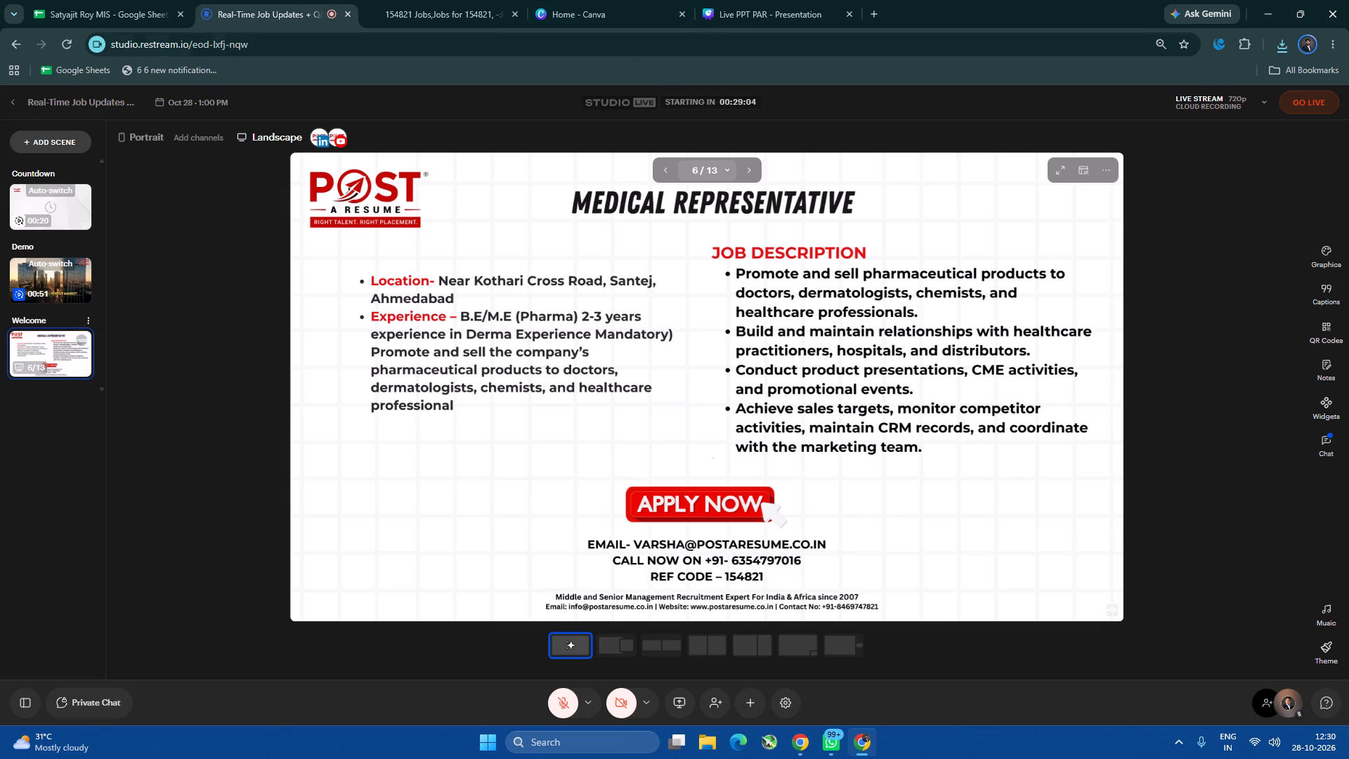
left_click(774, 0)
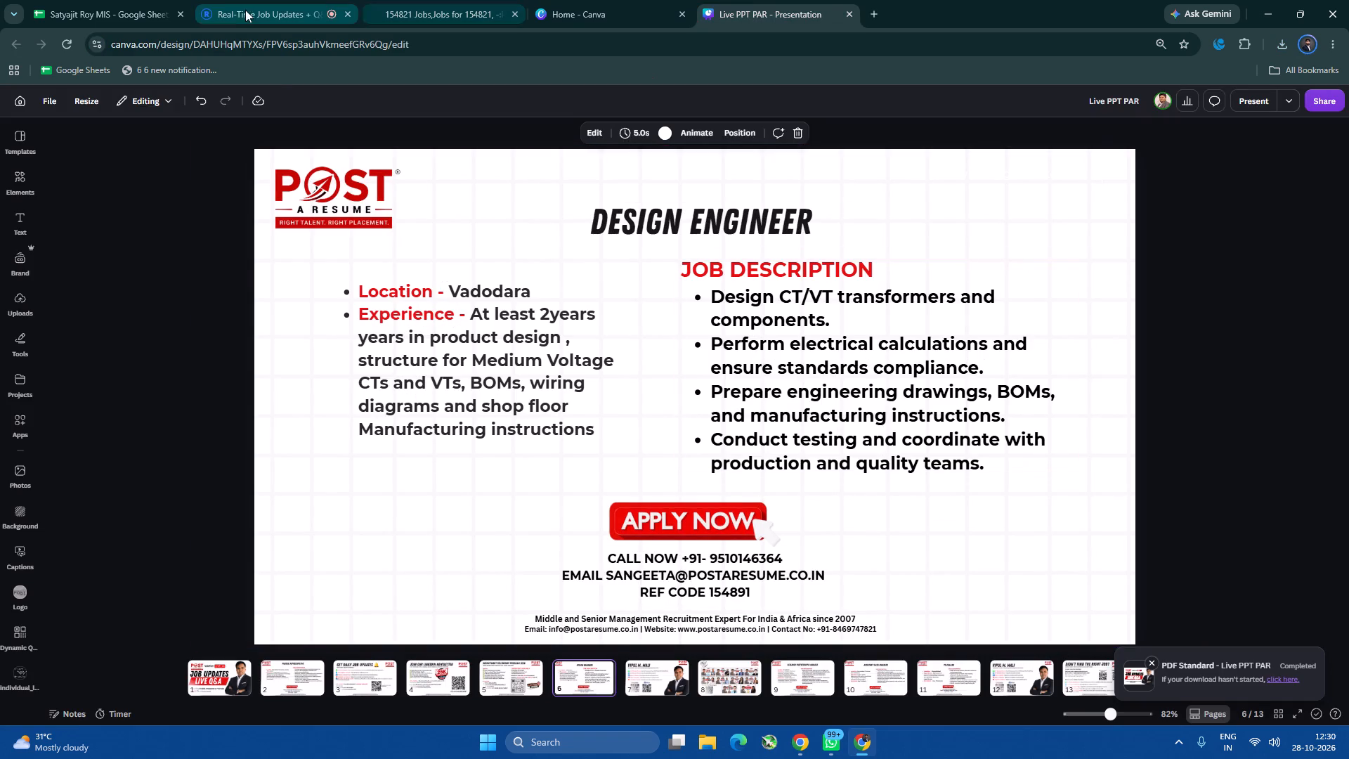
left_click(244, 8)
left_click(752, 696)
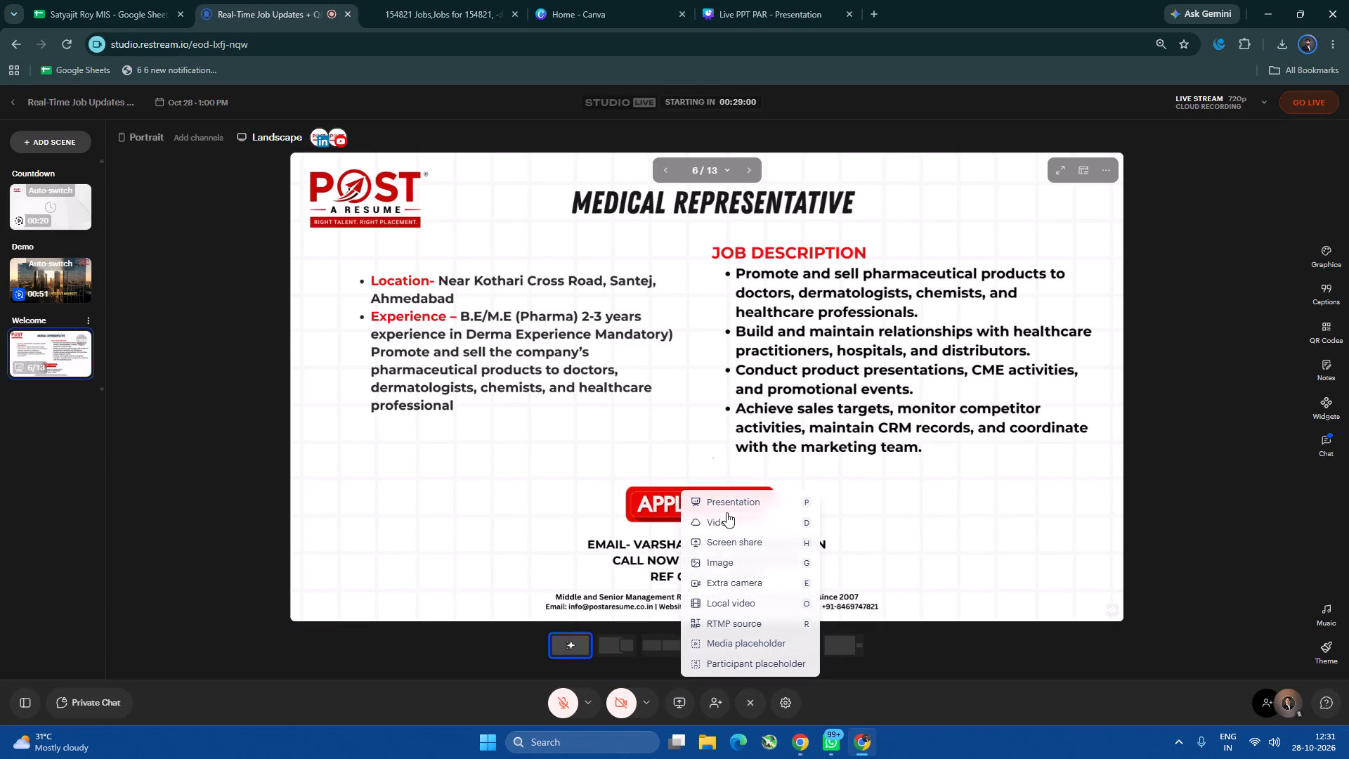
left_click(726, 505)
left_click(573, 353)
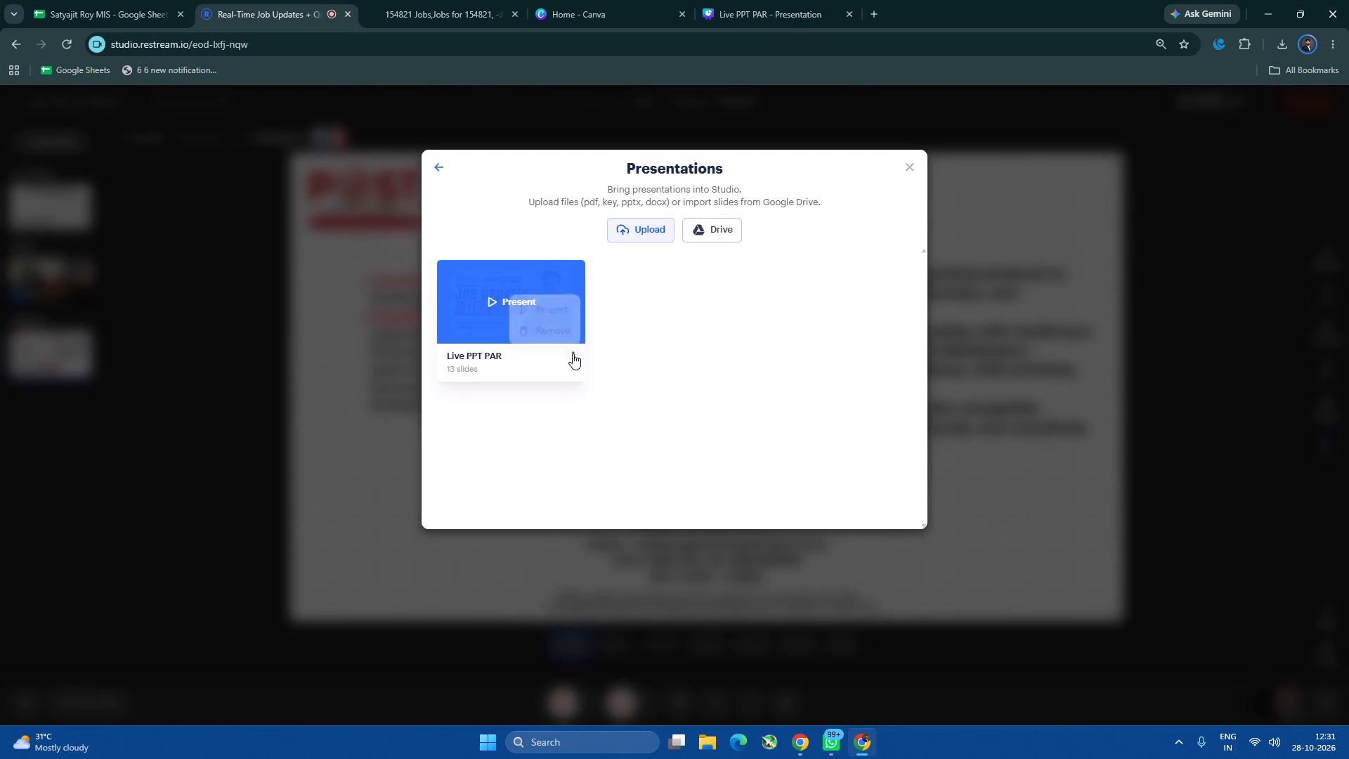
left_click(544, 331)
Upload the newly downloaded Live PPT PAR PDF from Downloads and present it in the Welcome scene.
left_click(631, 238)
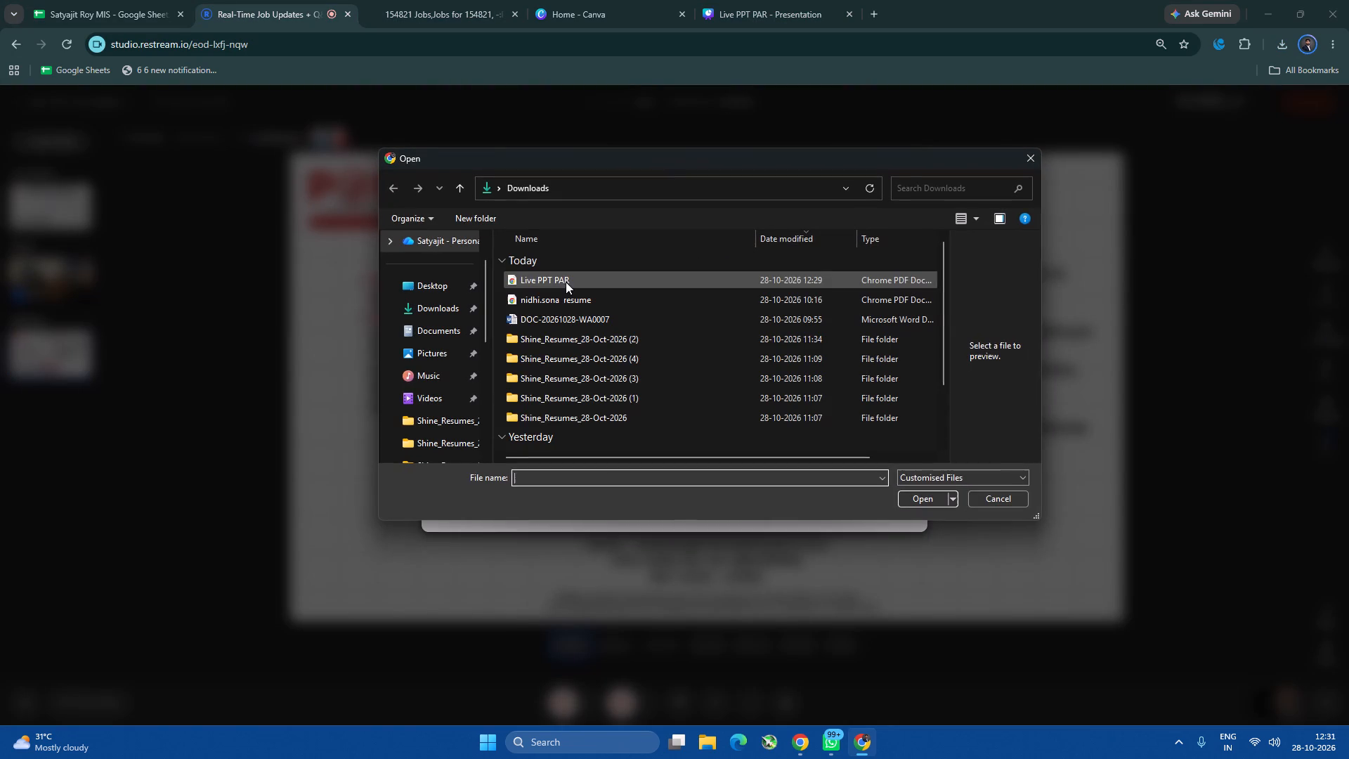
left_click(566, 282)
left_click(931, 502)
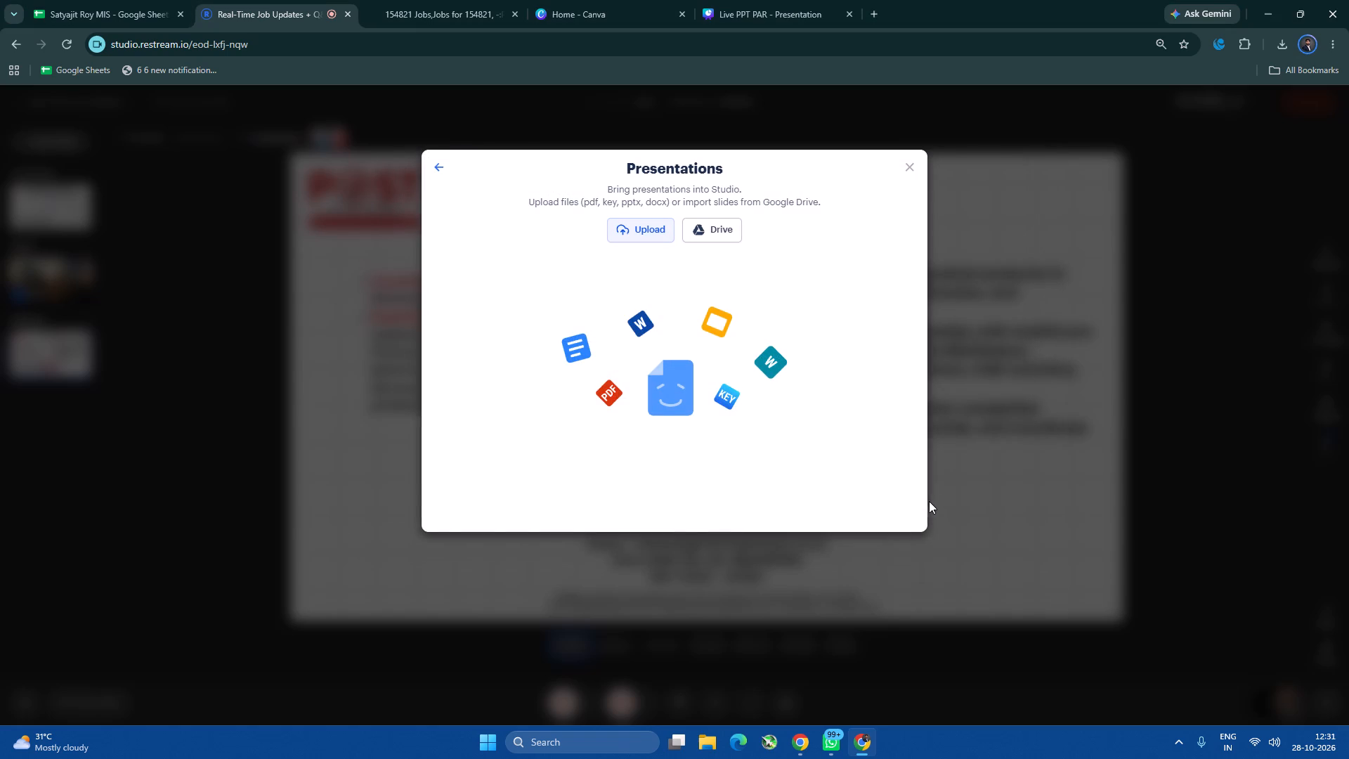
left_click(494, 305)
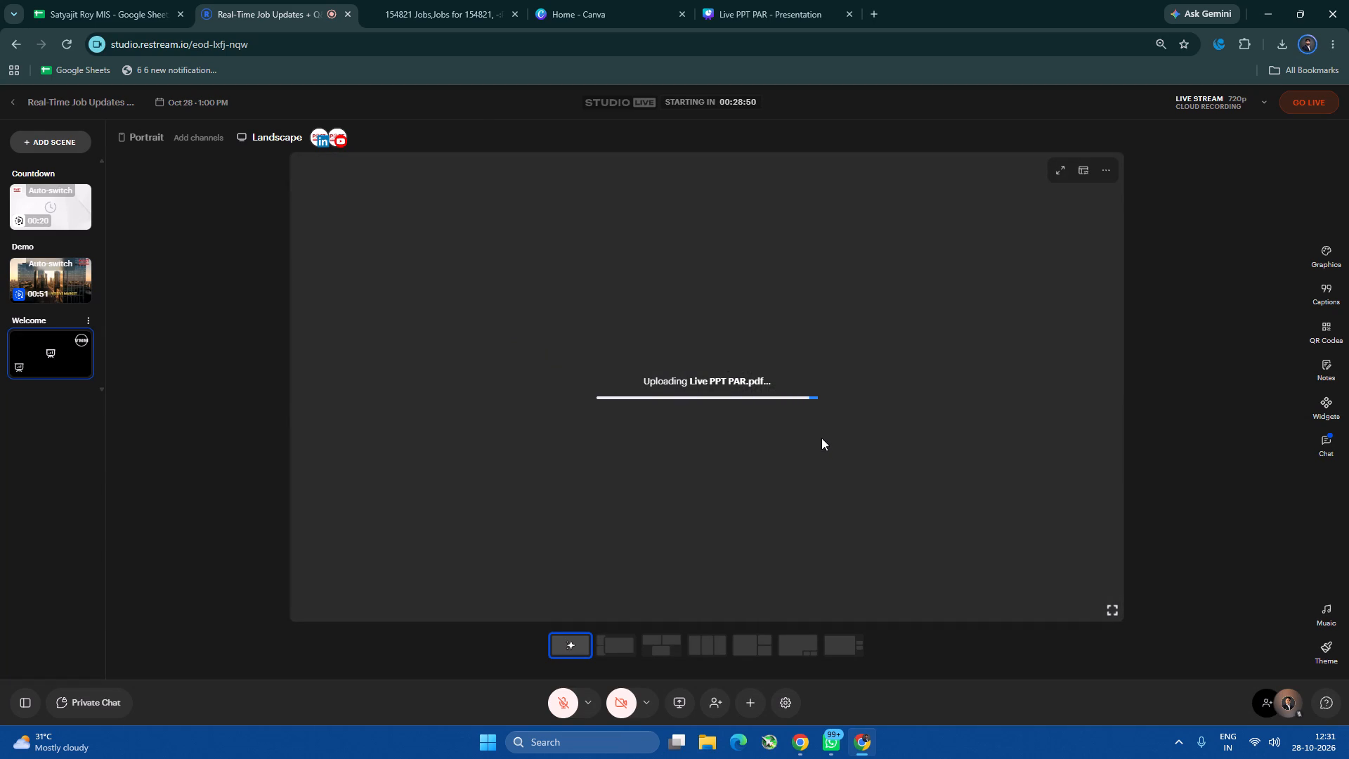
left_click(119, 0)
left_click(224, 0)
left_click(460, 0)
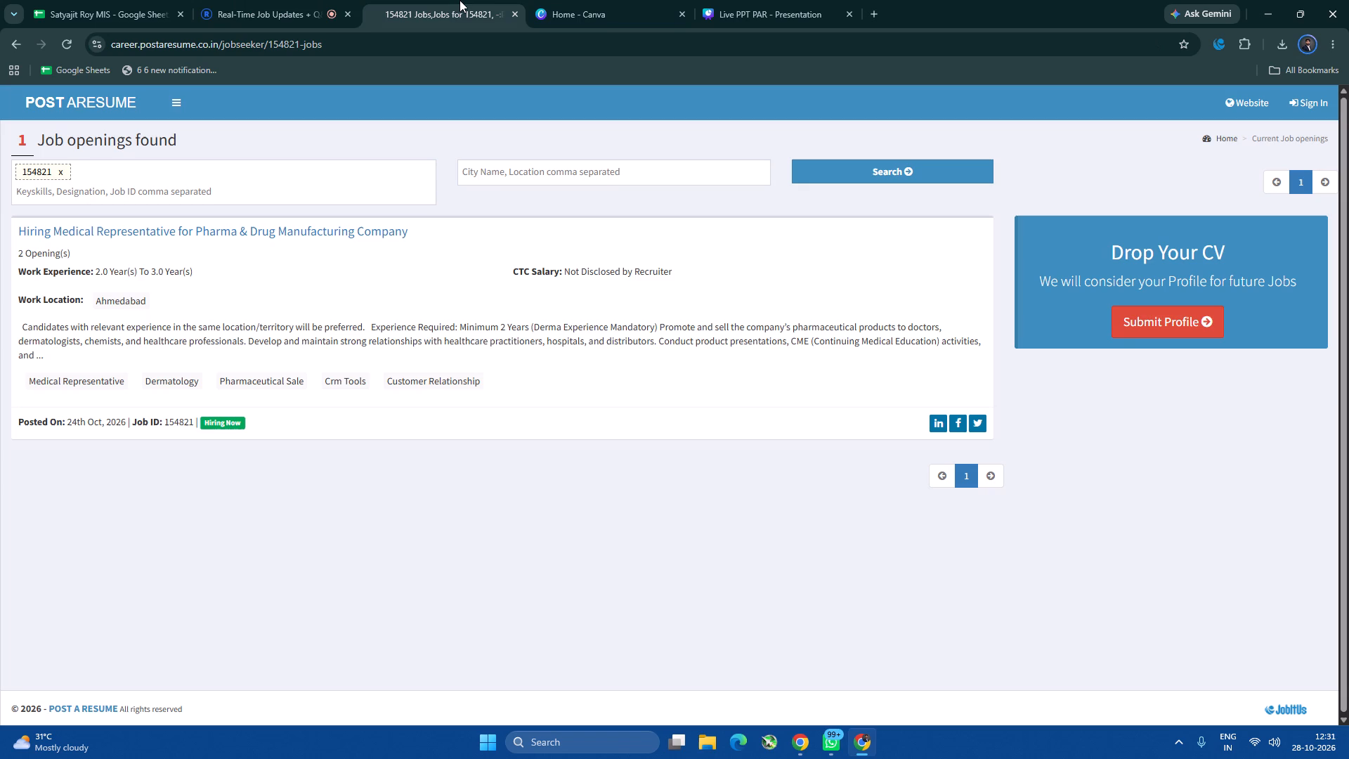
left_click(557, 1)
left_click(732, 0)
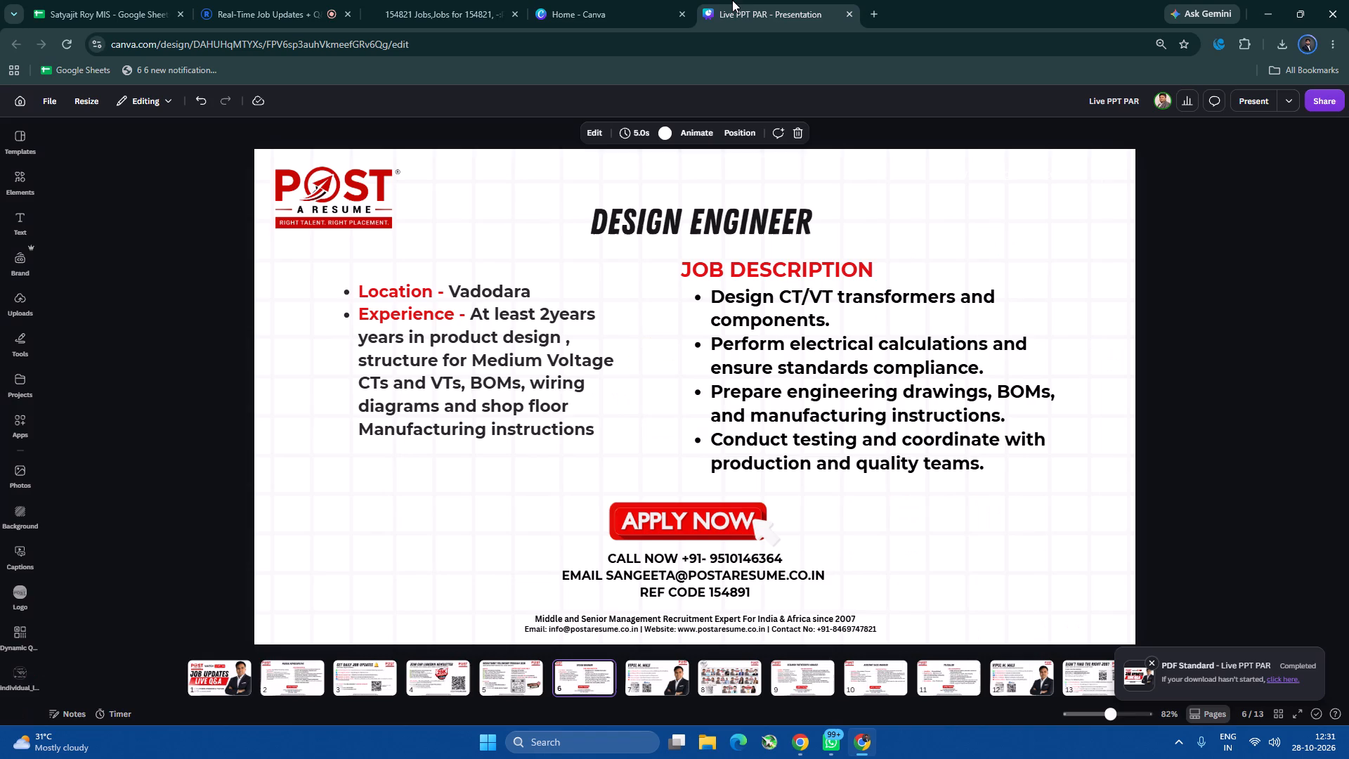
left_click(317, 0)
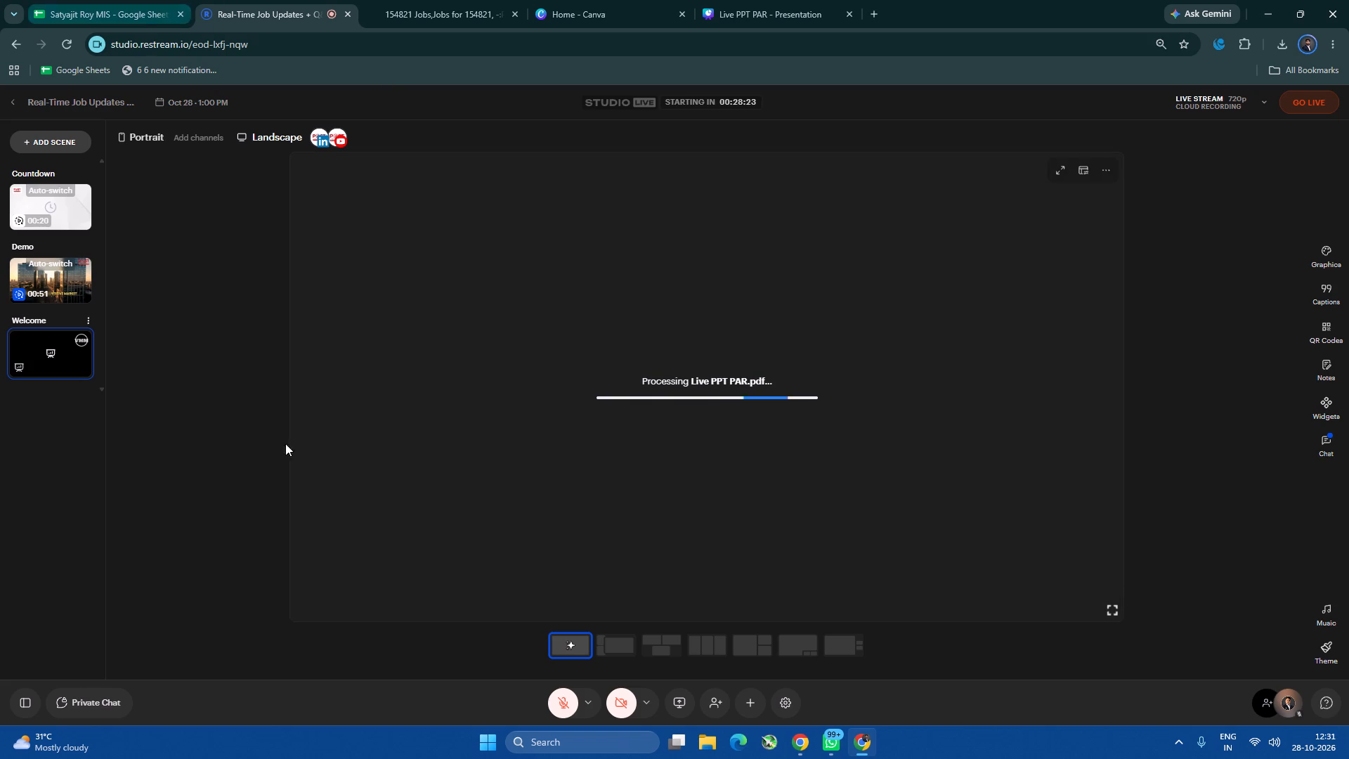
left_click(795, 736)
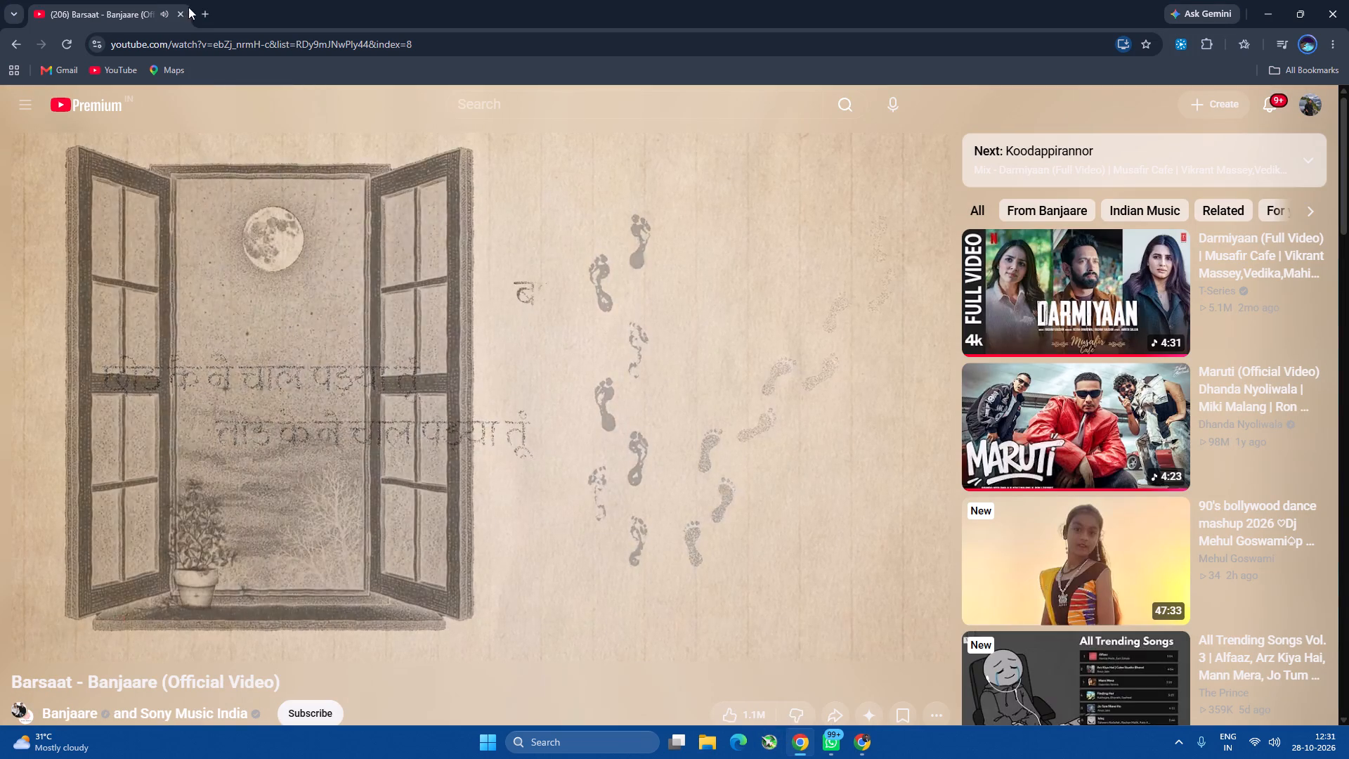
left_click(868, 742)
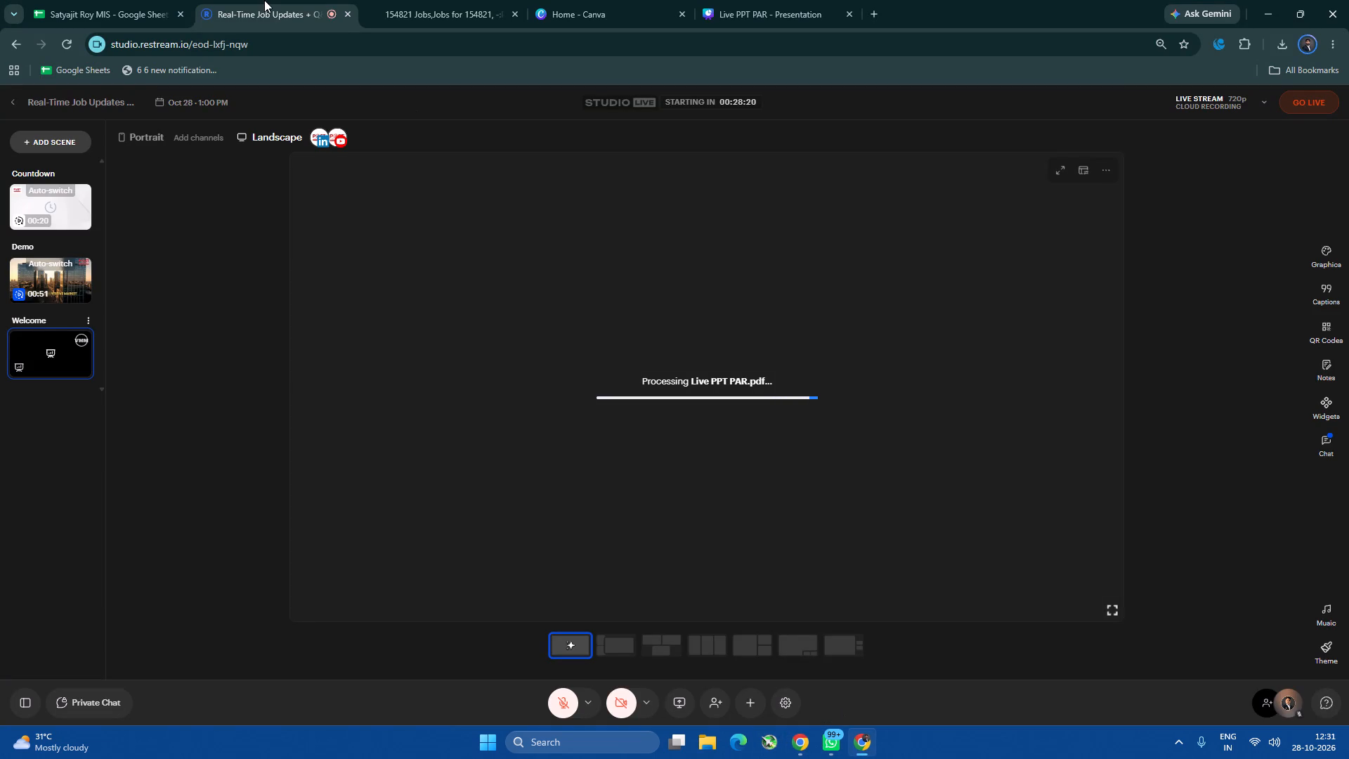
Switch to the YouTube window and read the Barsaat video's comments, expanding the replies to the comment about two daughters.
left_click(793, 742)
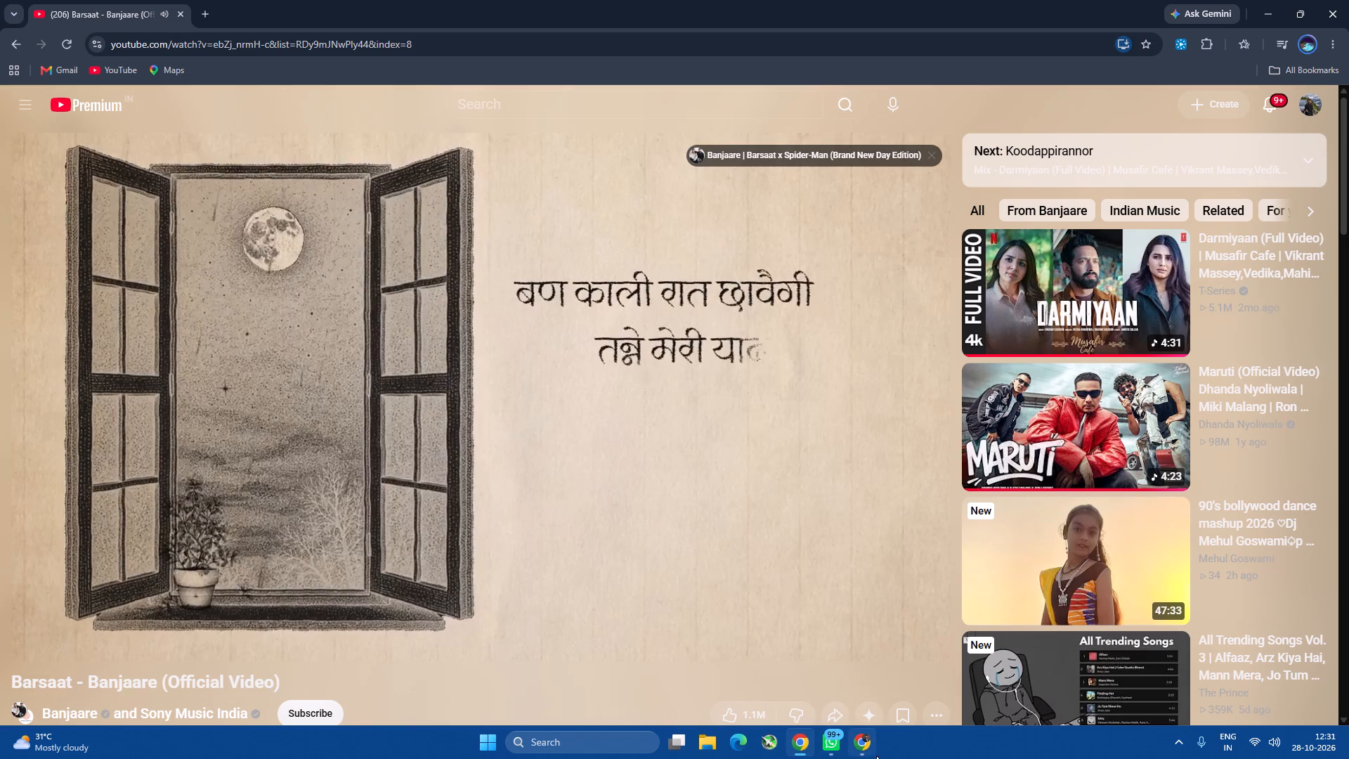
scroll(625, 526, "down", 8)
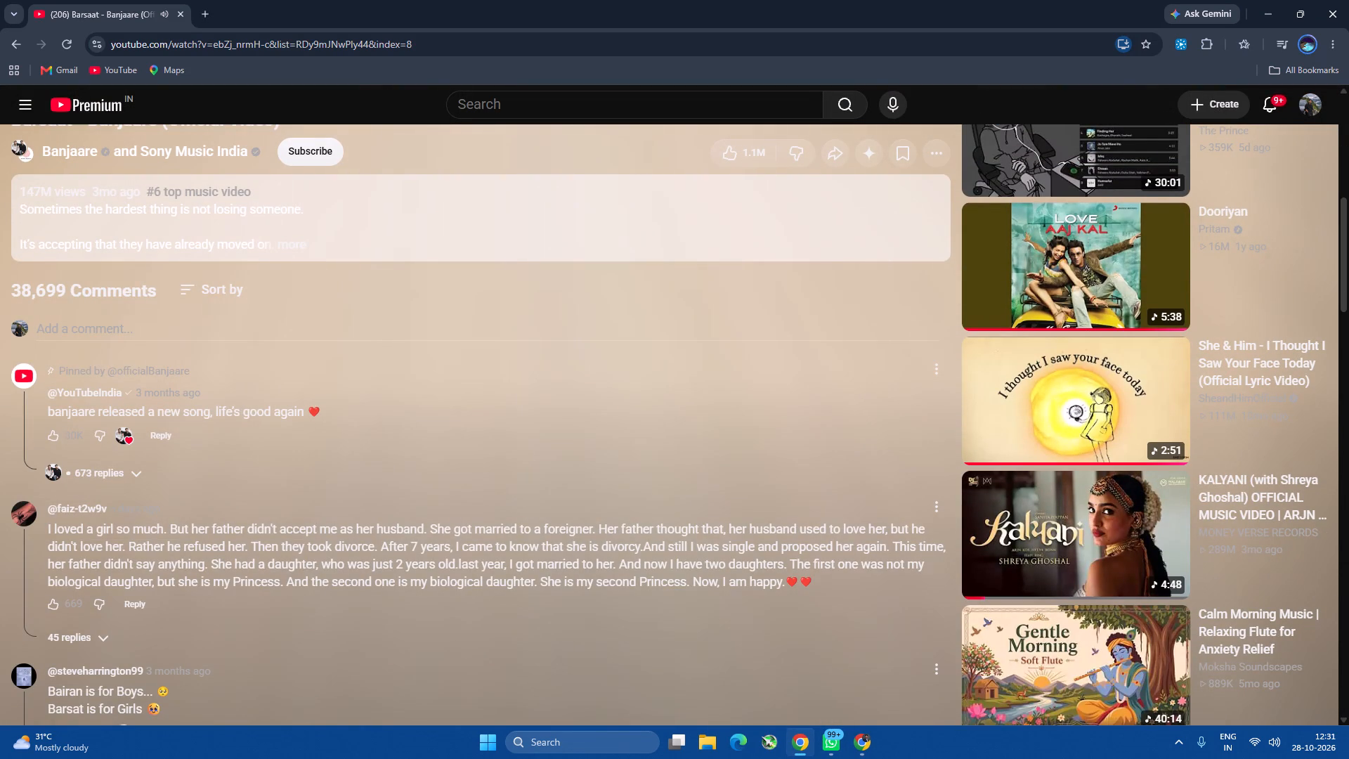
scroll(625, 526, "down", 1)
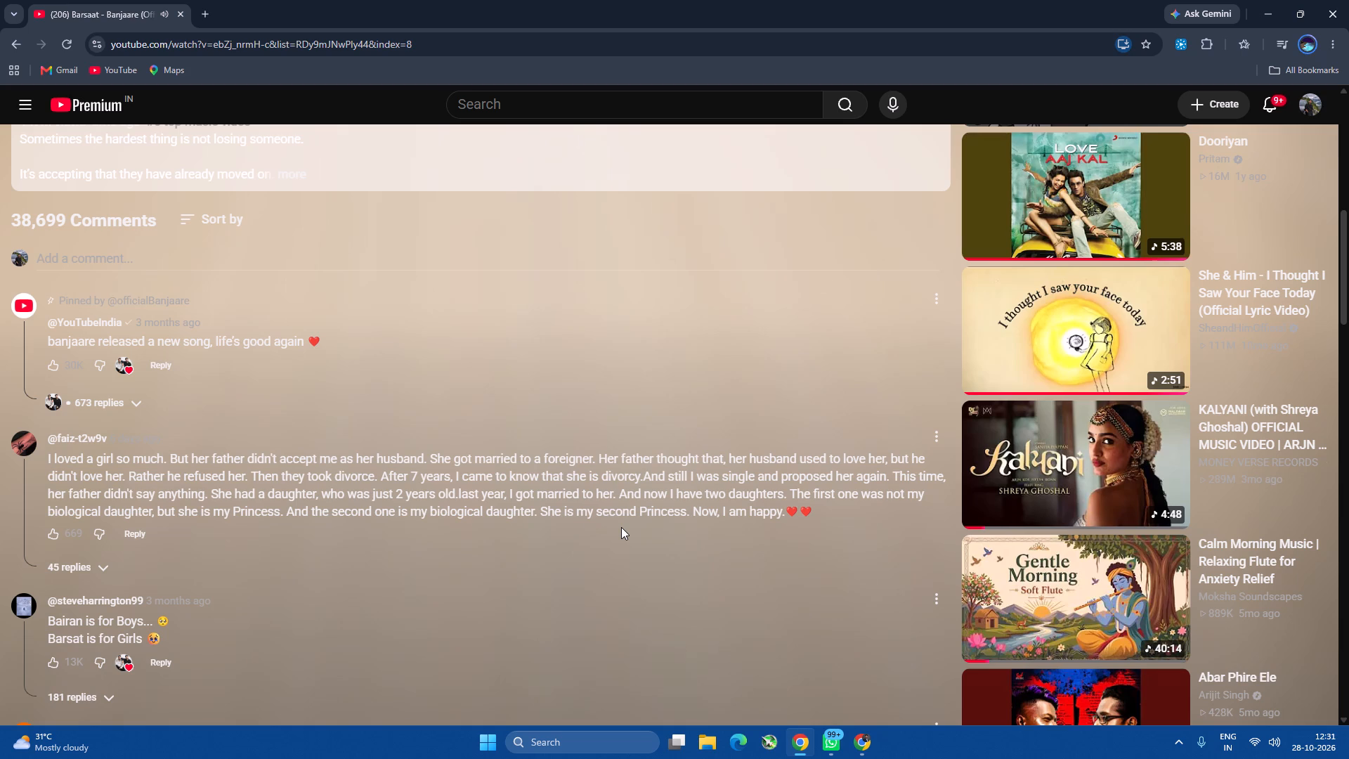
scroll(621, 527, "down", 1)
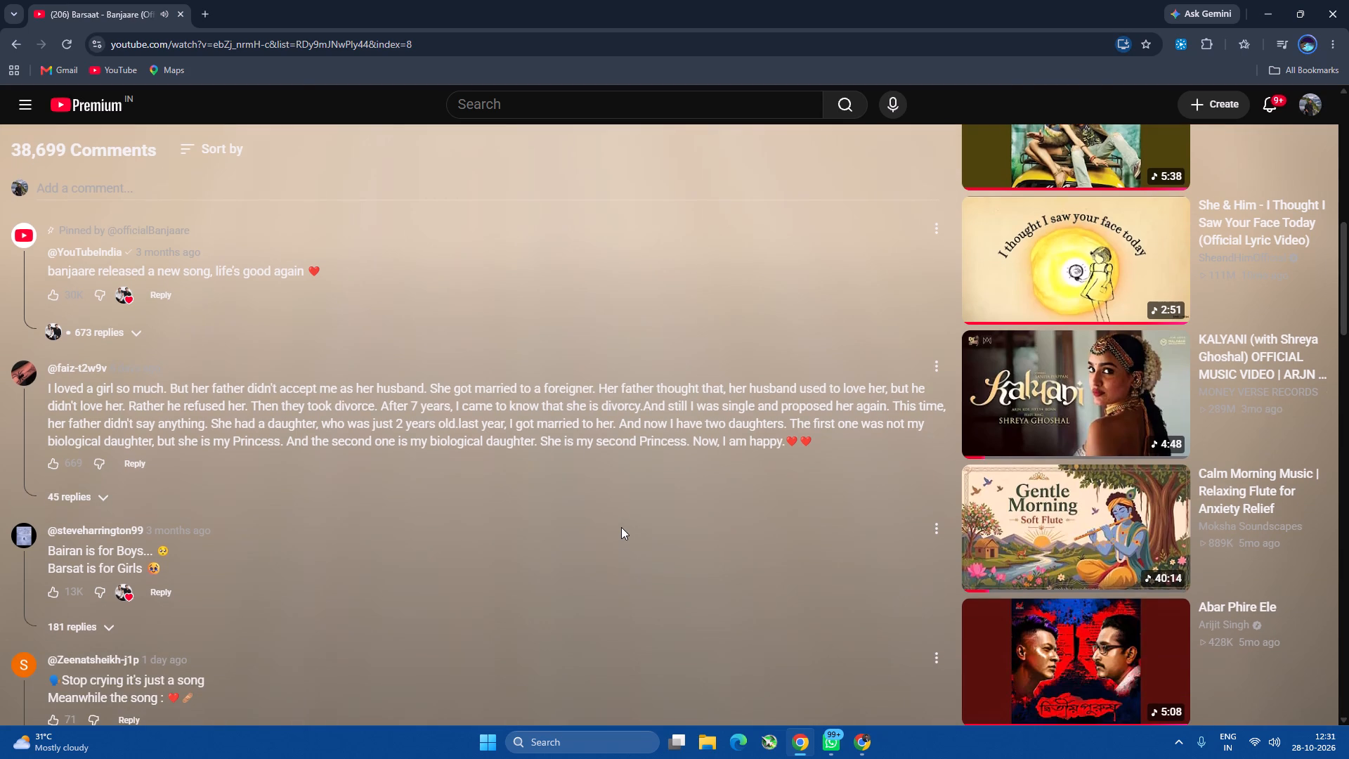
scroll(621, 527, "down", 1)
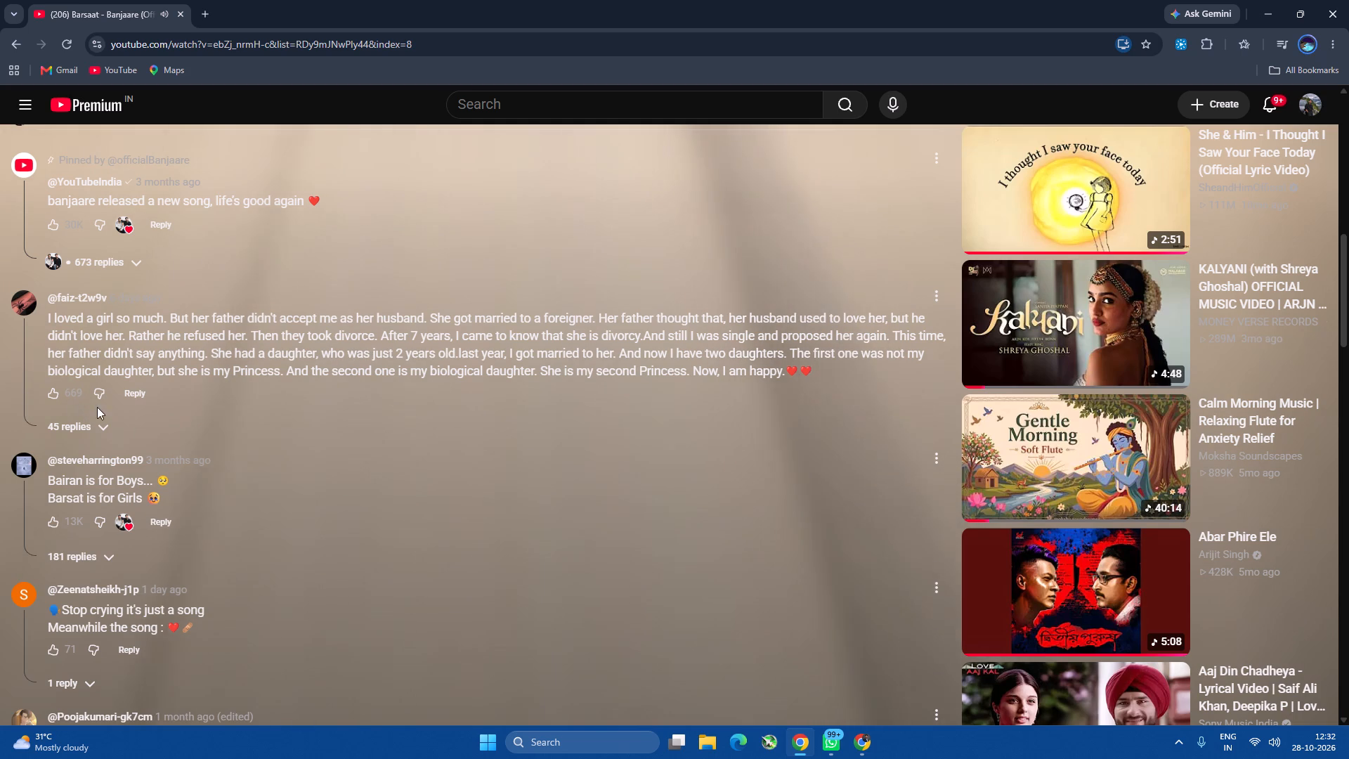
left_click(84, 426)
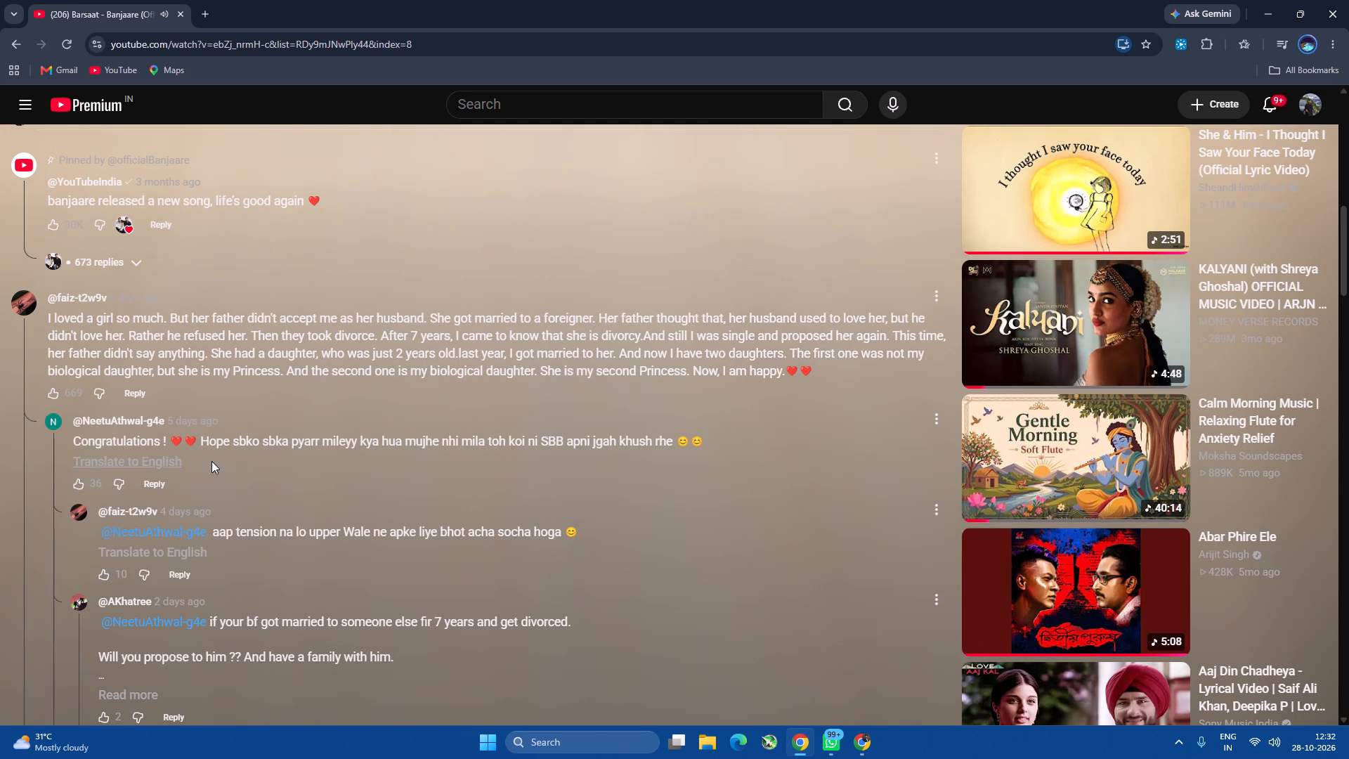
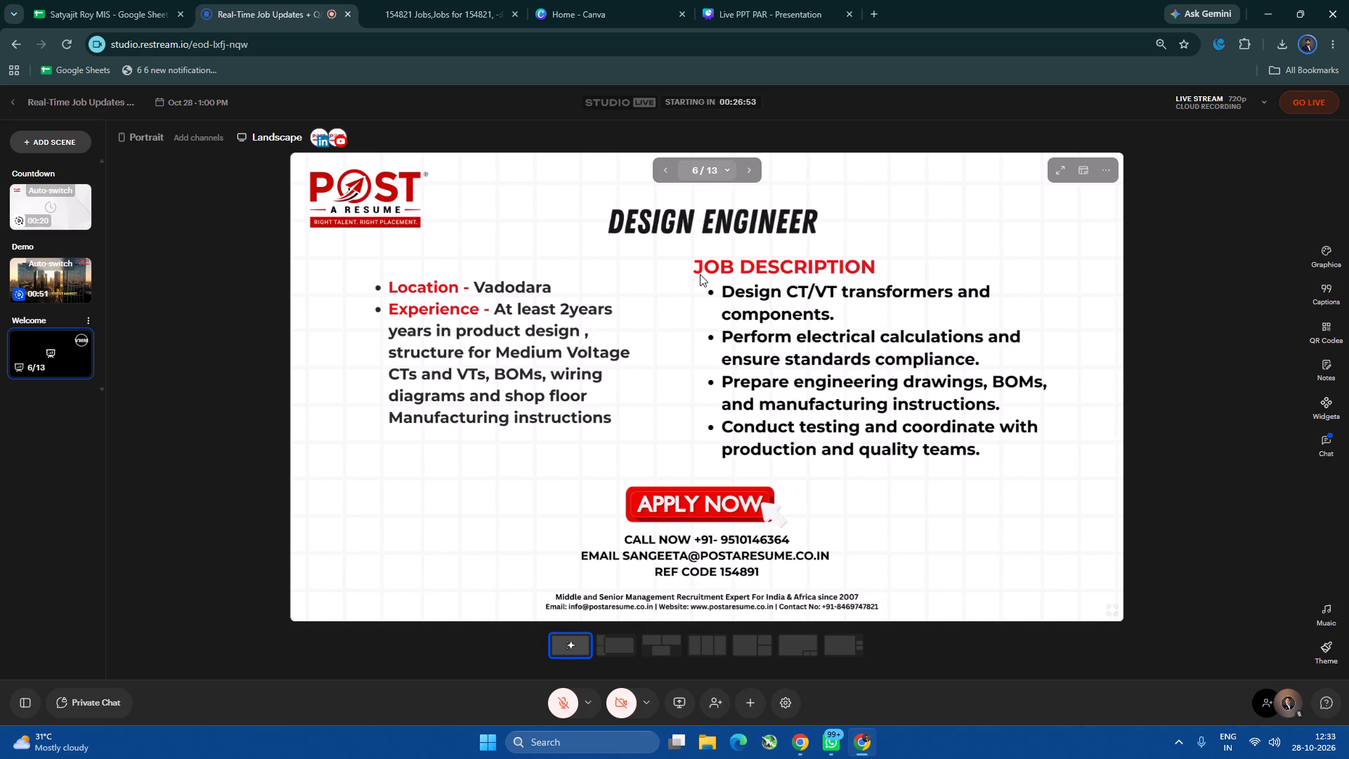
Advance the Live PPT PAR deck in the Welcome scene from slide 6 through slide 10, checking each slide's content.
left_click(744, 172)
left_click(727, 181)
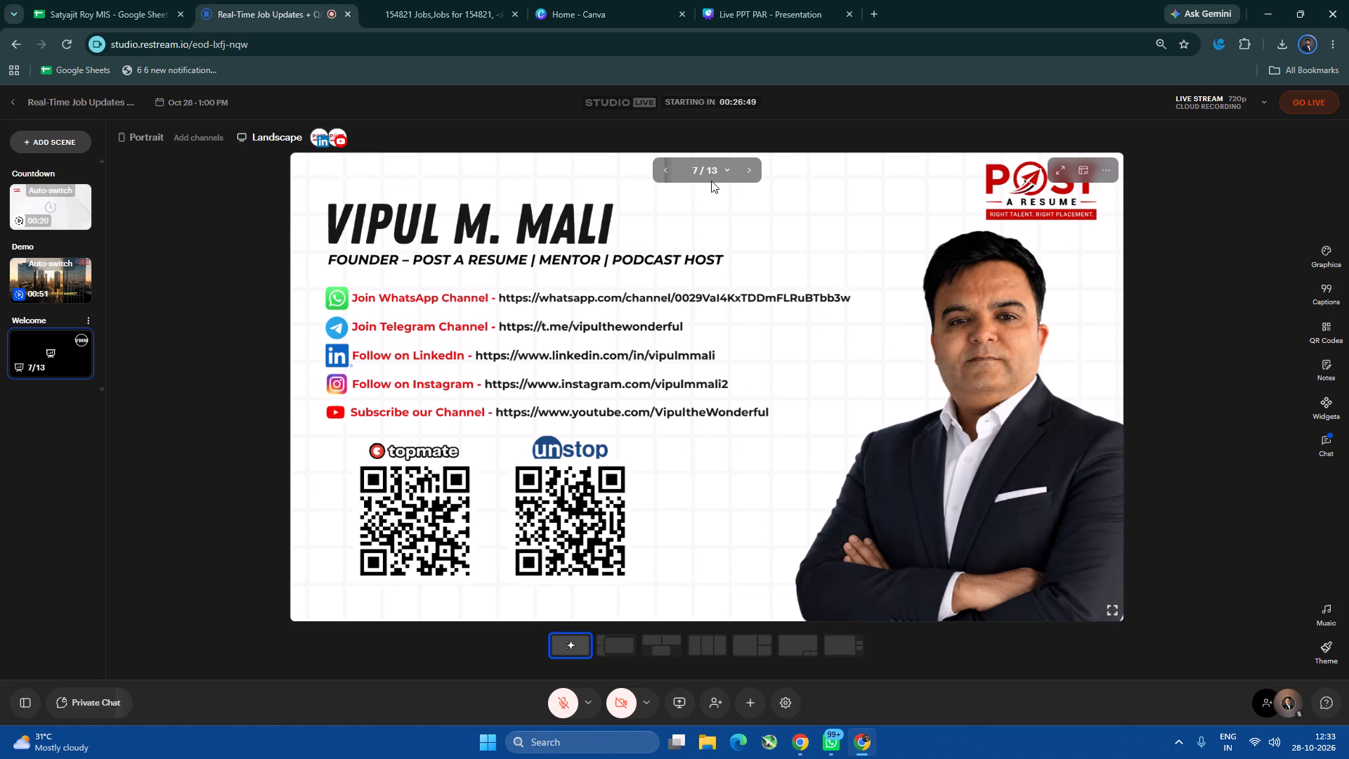
left_click(739, 173)
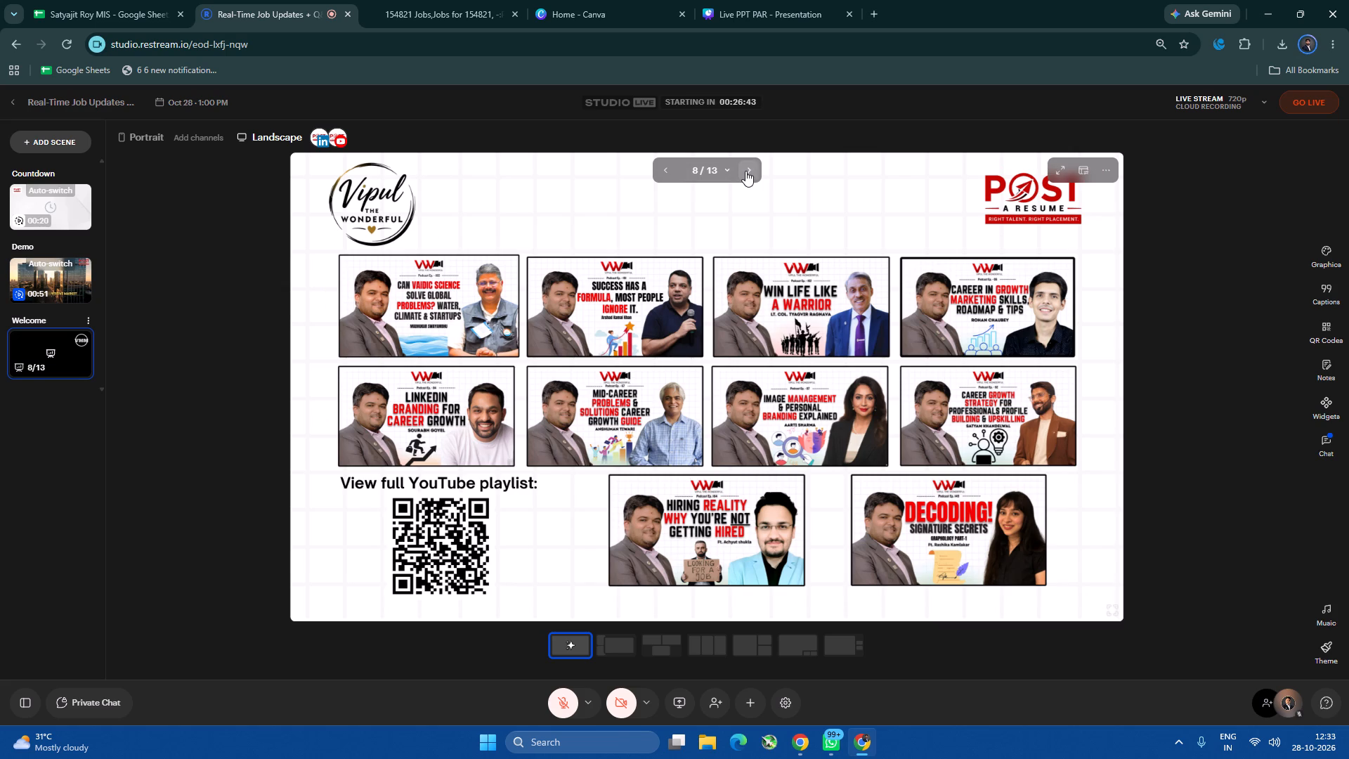
left_click(745, 171)
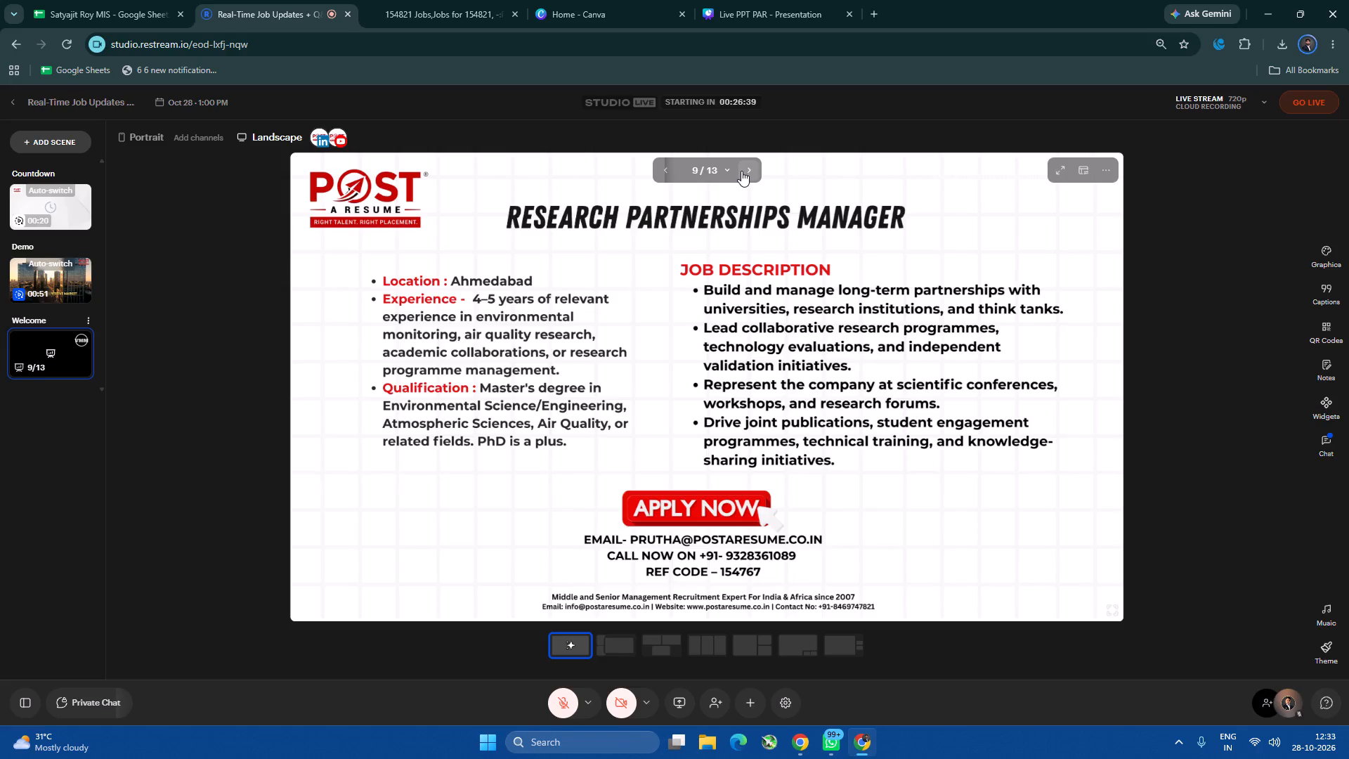
left_click(741, 171)
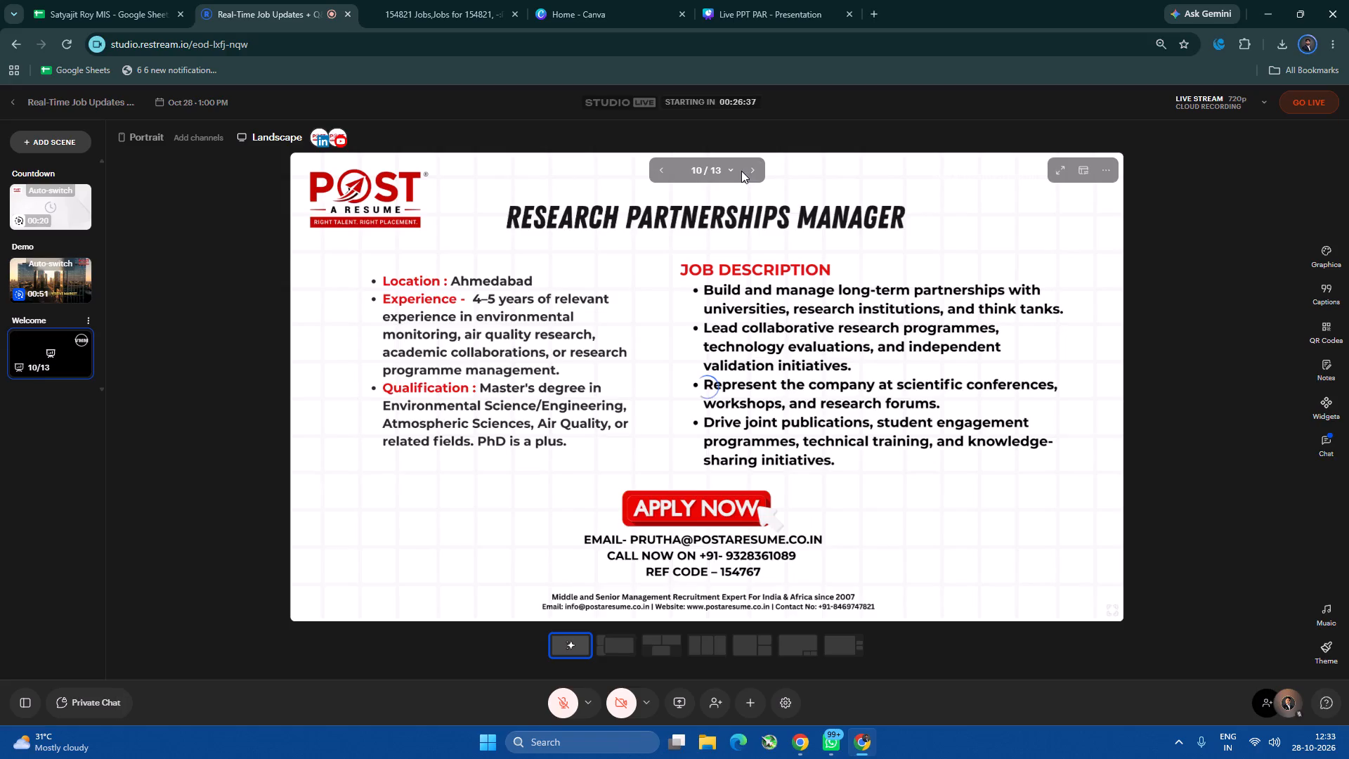